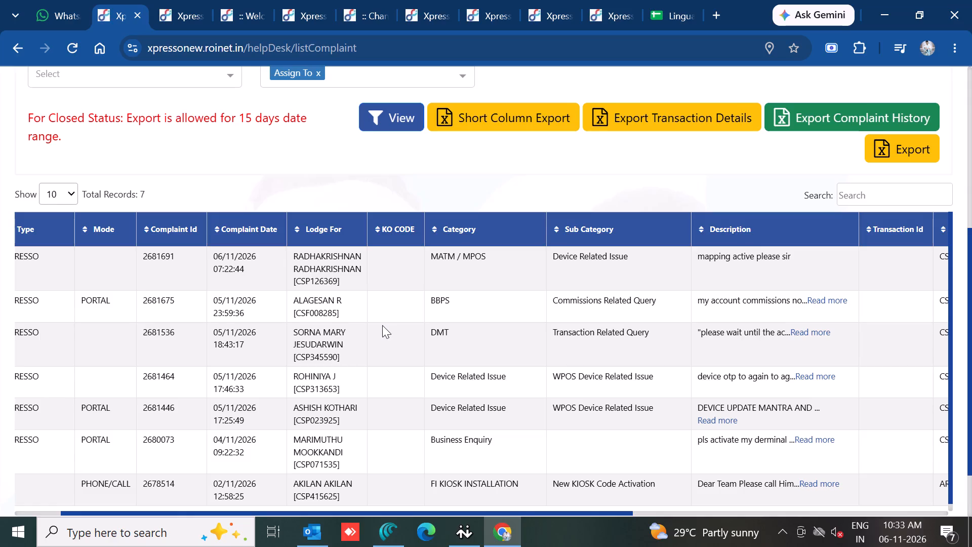
scroll(172, 254, right, 1)
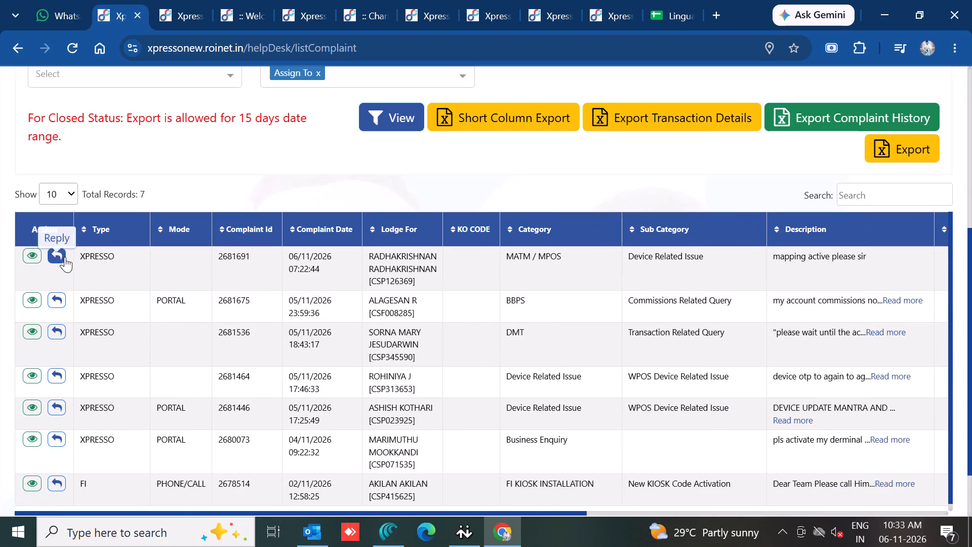
click(65, 257)
drag(552, 423, 556, 398)
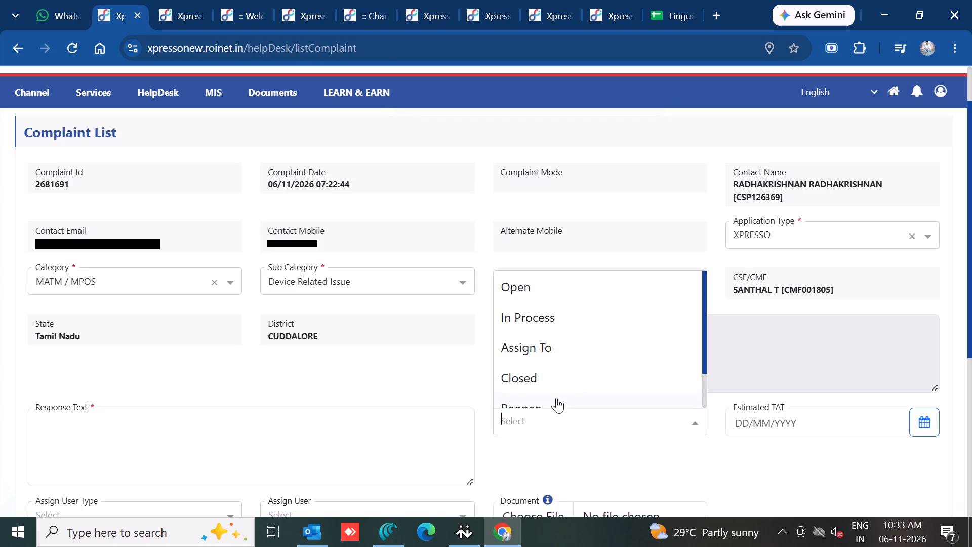
drag(556, 398, 530, 375)
click(530, 375)
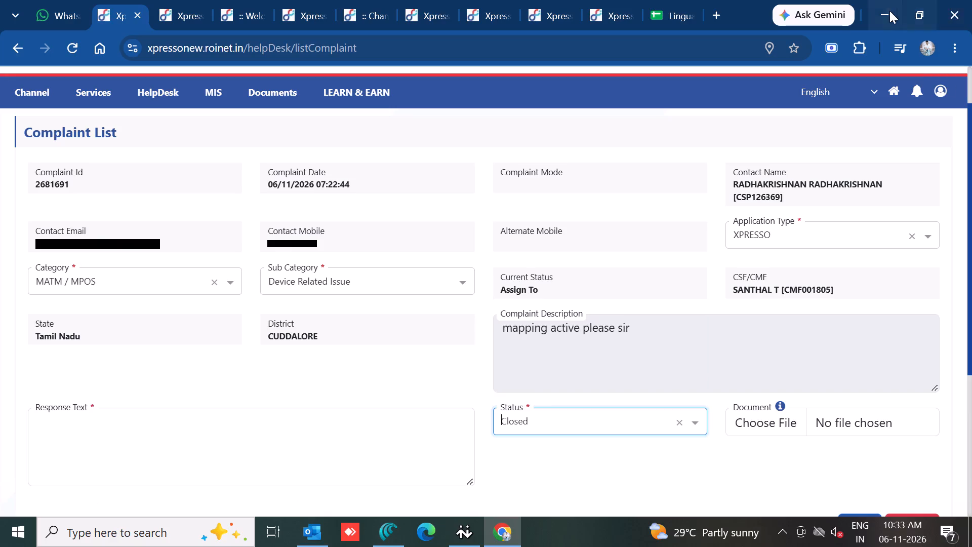
From the desktop file "temp txt", copy the reply "Dear sir, kindly use in mobile, pos device has been stopped. kindly purchase vm30.".
click(889, 11)
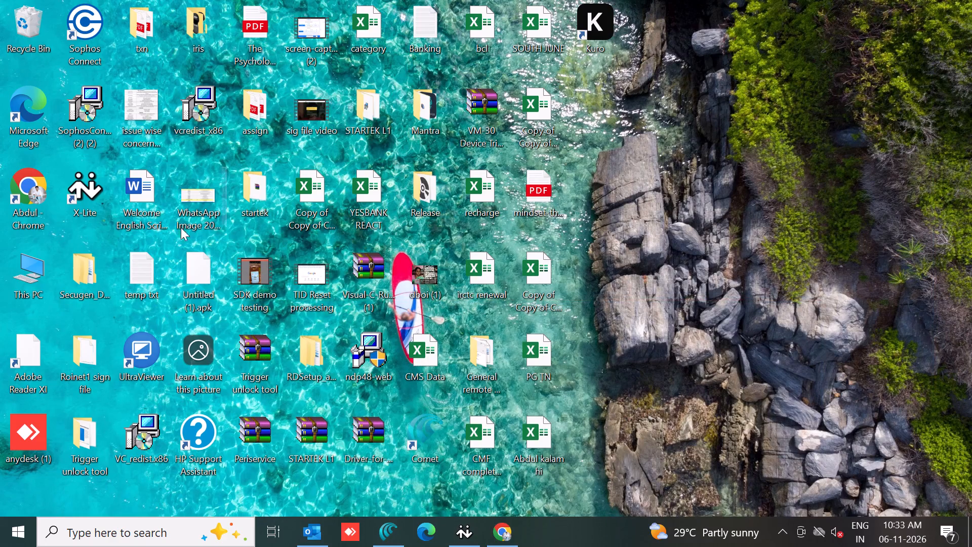
triple_click(143, 276)
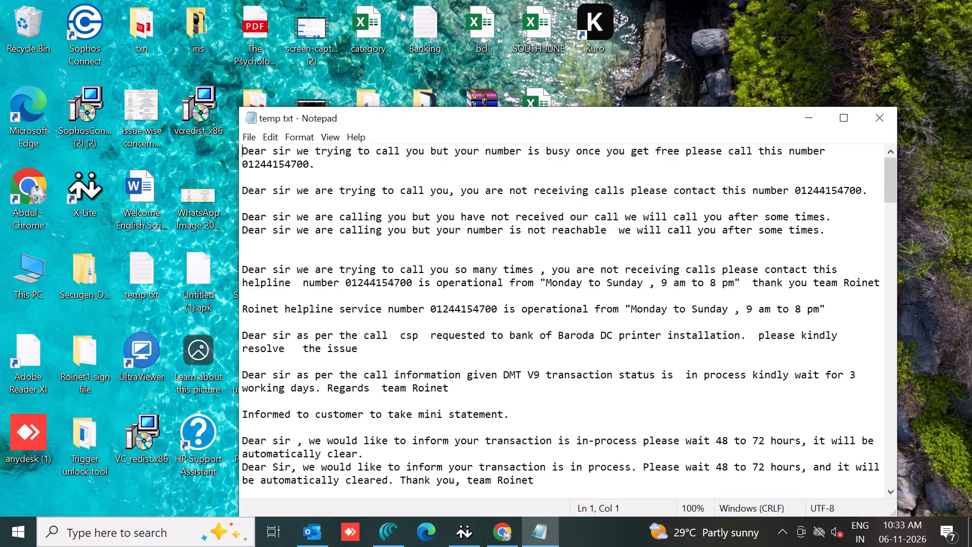
scroll(475, 333, down, 1)
scroll(478, 407, down, 1)
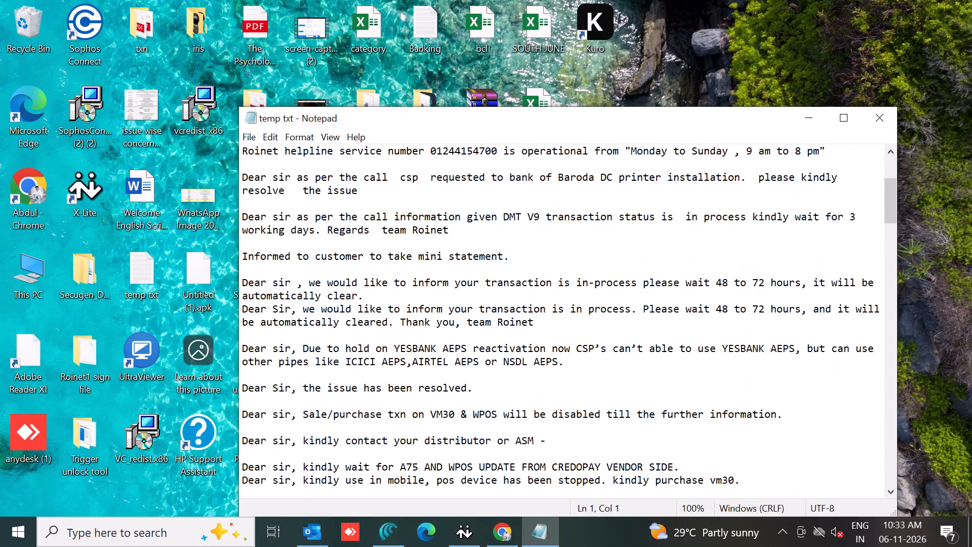
scroll(422, 375, down, 1)
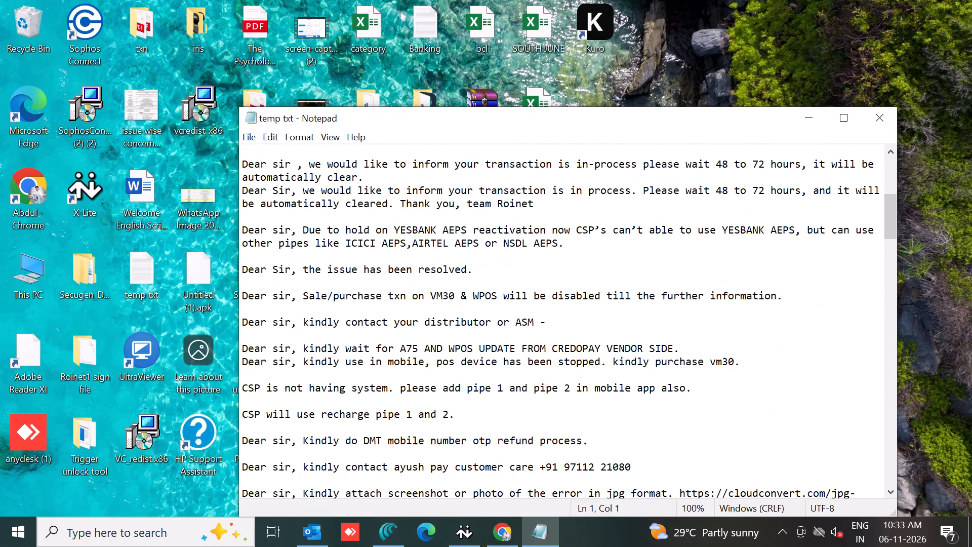
drag(241, 362, 523, 363)
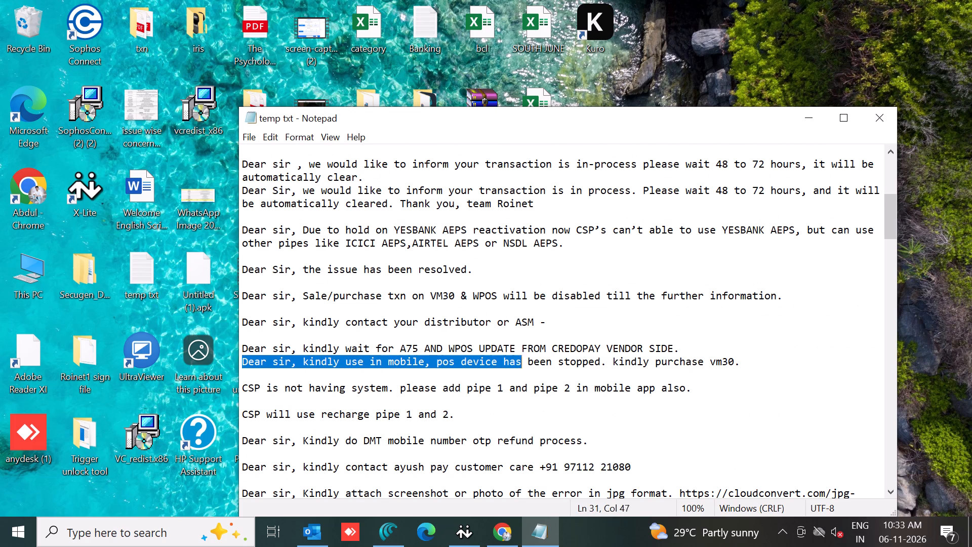
drag(523, 363, 709, 371)
key(ctrl+c)
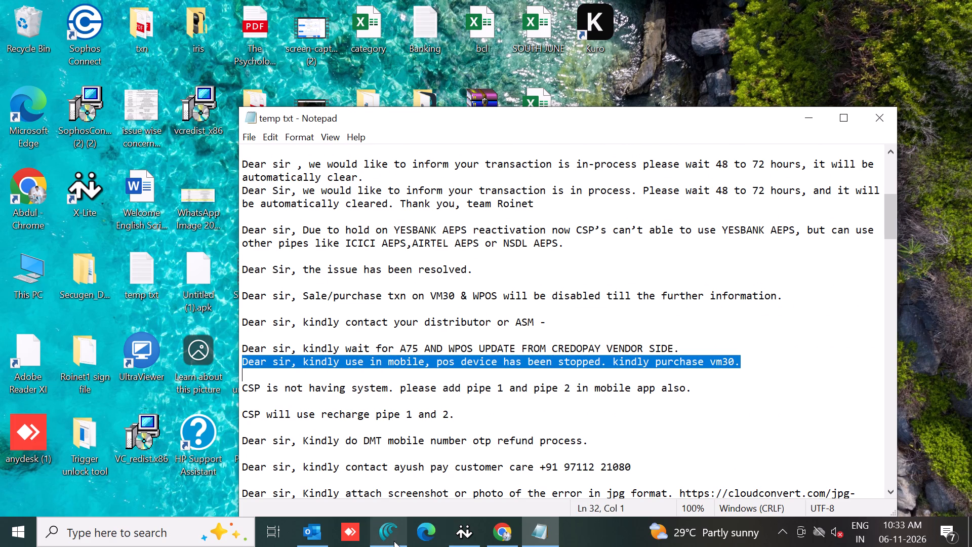
click(495, 536)
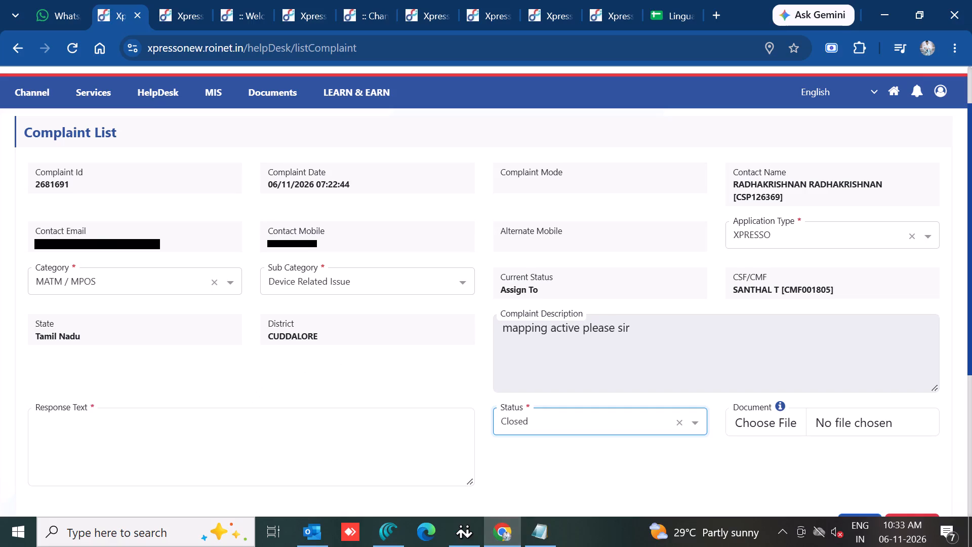
click(222, 429)
key(ctrl+v)
scroll(491, 373, down, 2)
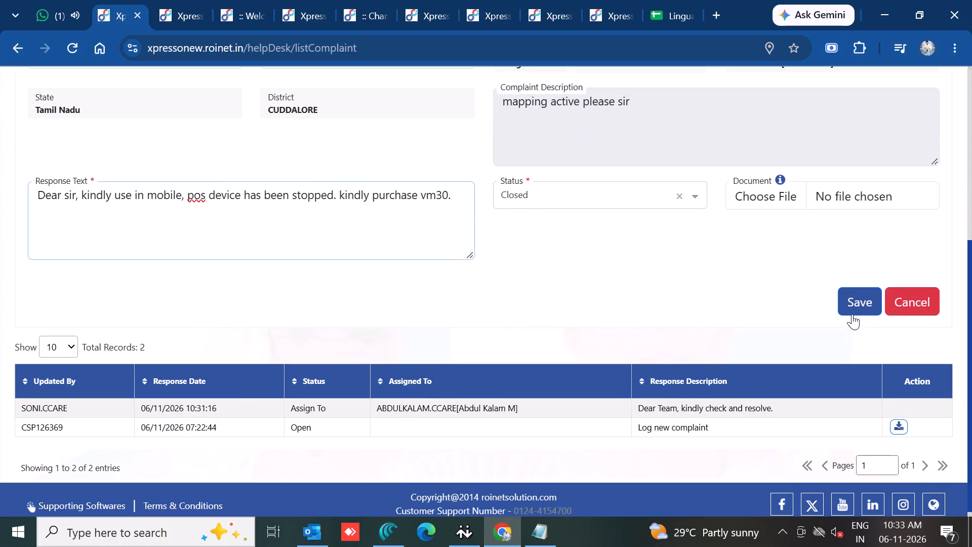
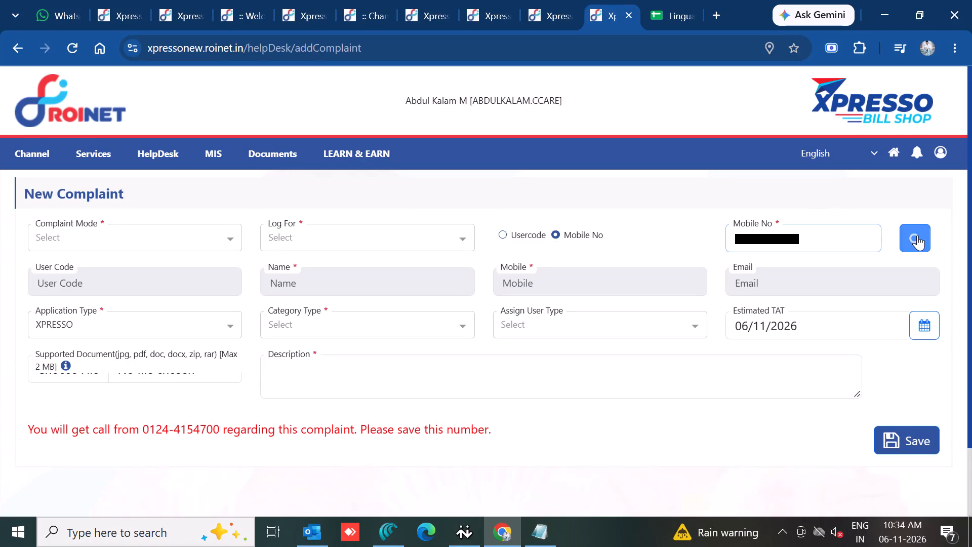
Look up the customer by the entered mobile number in the New Complaint form.
click(919, 235)
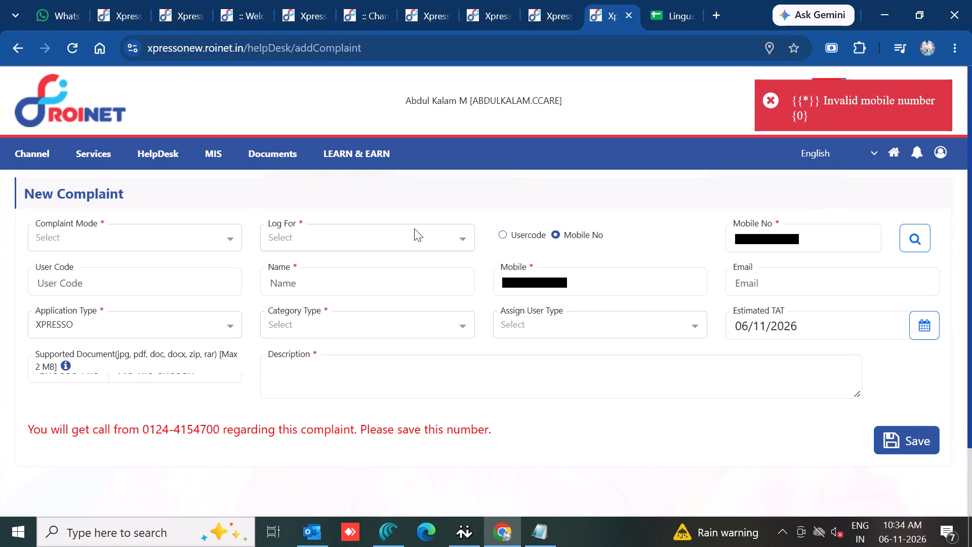
Return to the helpdesk complaint list and reload the complaints filtered by the Assign To status.
click(106, 0)
click(390, 120)
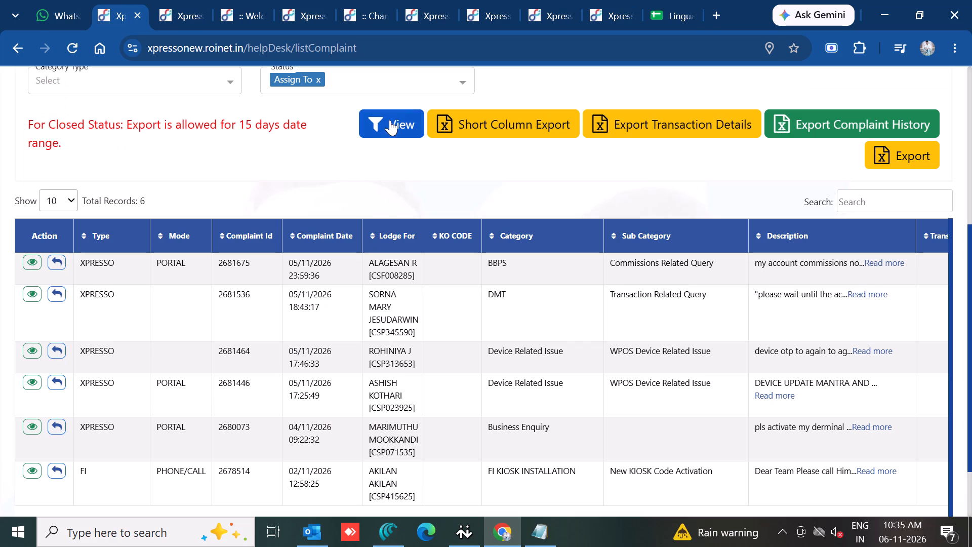
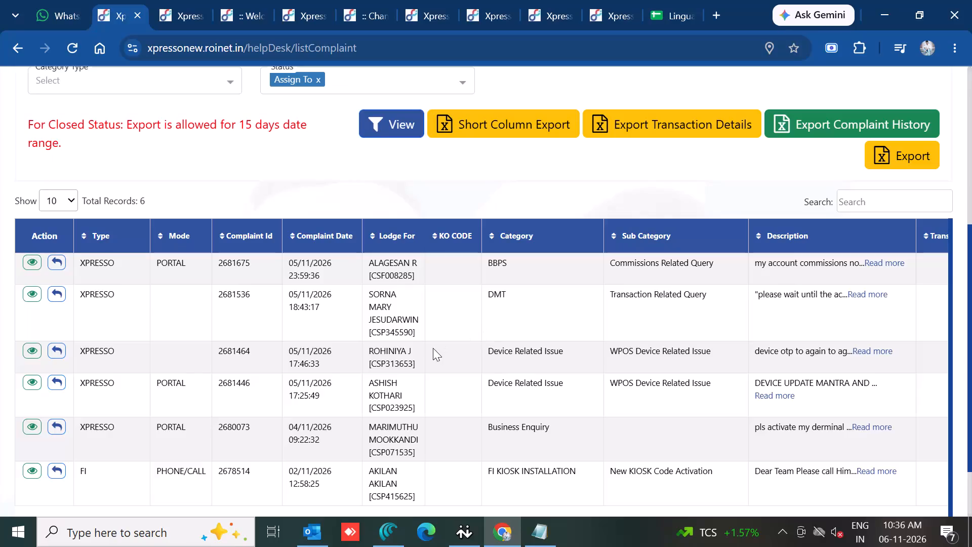
click(57, 260)
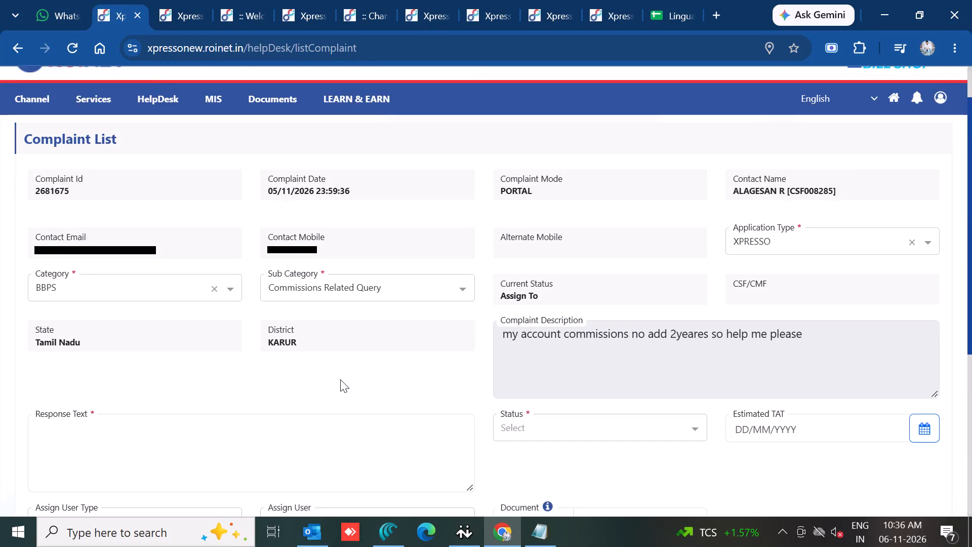
scroll(340, 379, down, 3)
scroll(693, 282, up, 3)
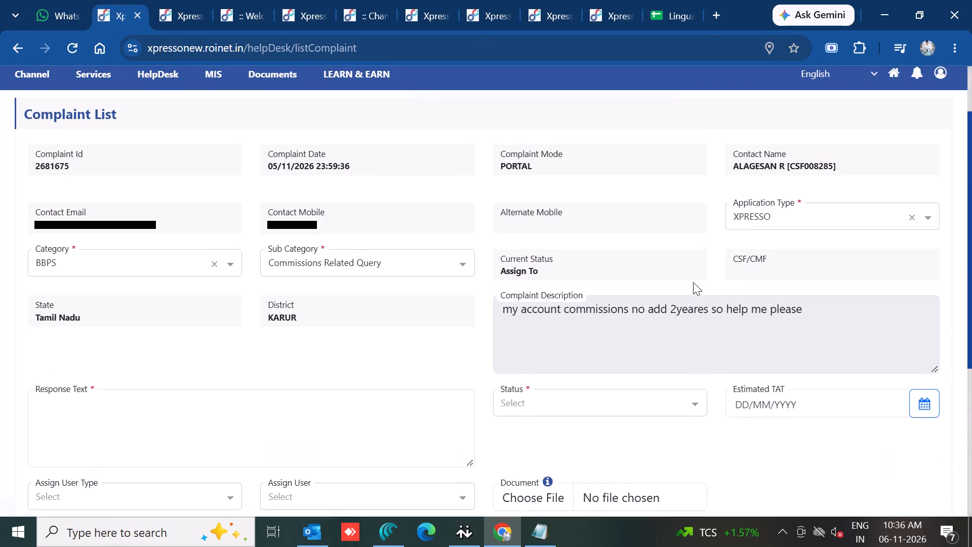
double_click(803, 161)
key(ctrl+c)
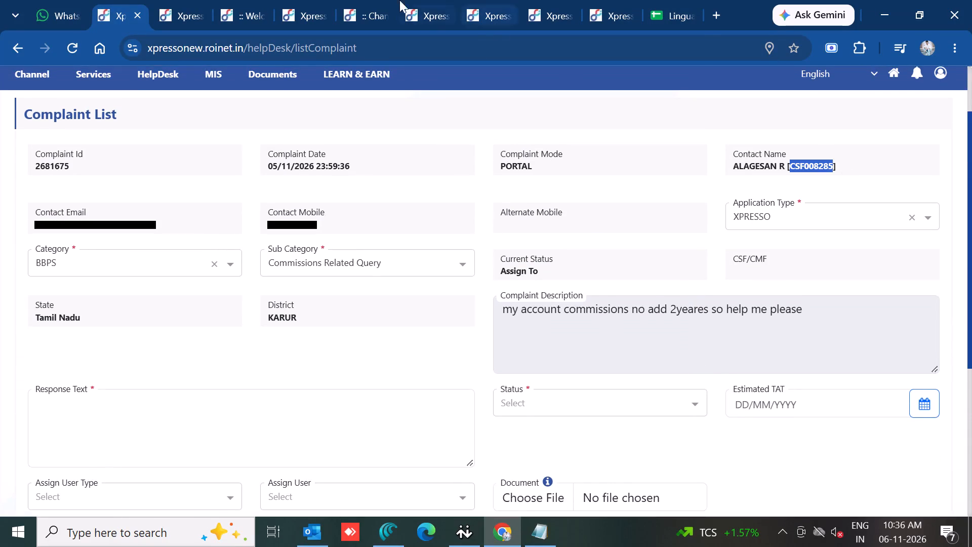
In the Channel List Report, set the status filter to ALL and enter the copied user code.
click(377, 0)
drag(332, 267, 343, 291)
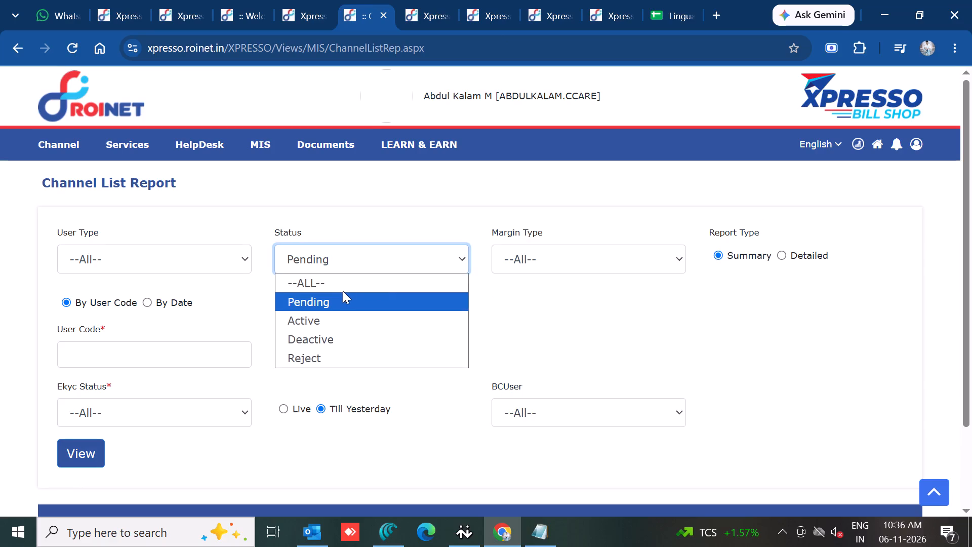
drag(343, 291, 332, 283)
click(332, 283)
ctrl+click(188, 363)
key(ctrl+v)
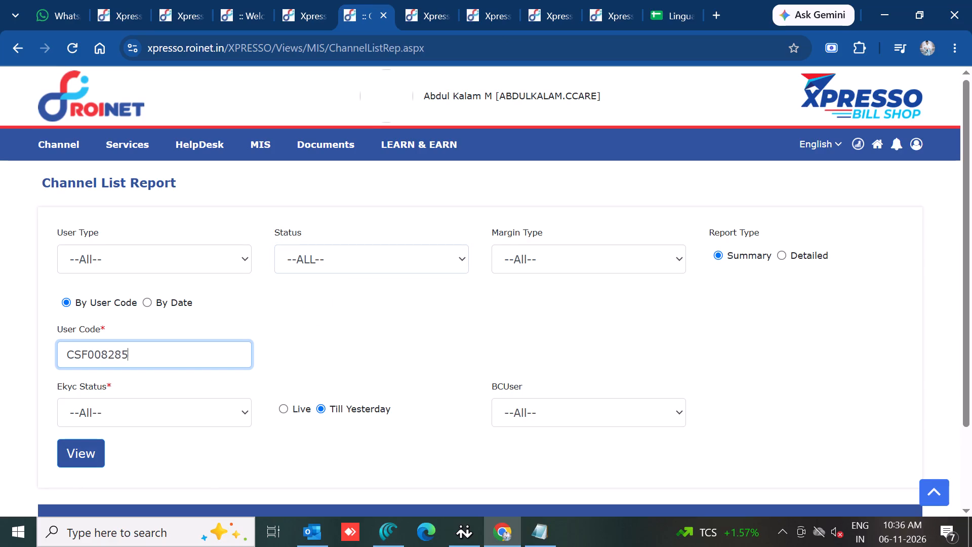
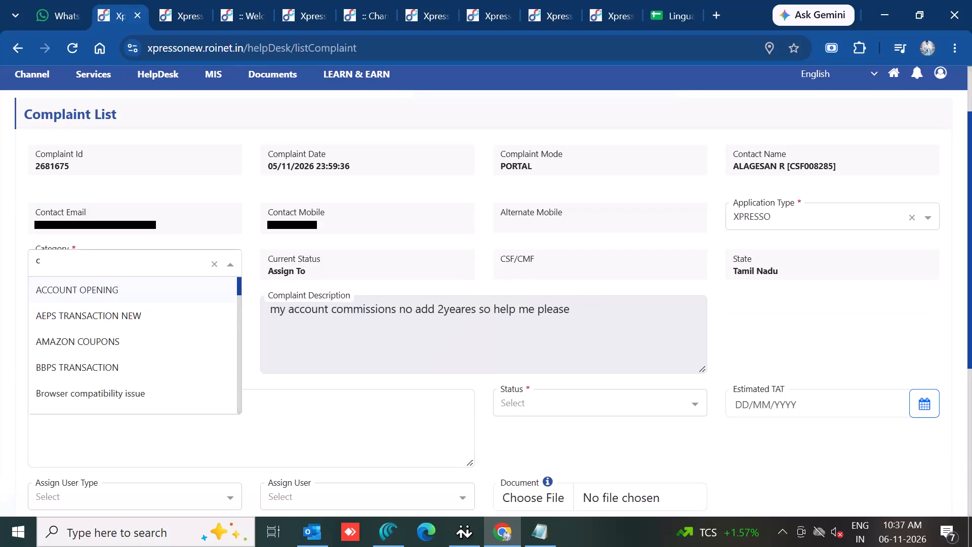
Set the complaint's category to Commissions related query.
text(omm)
click(181, 301)
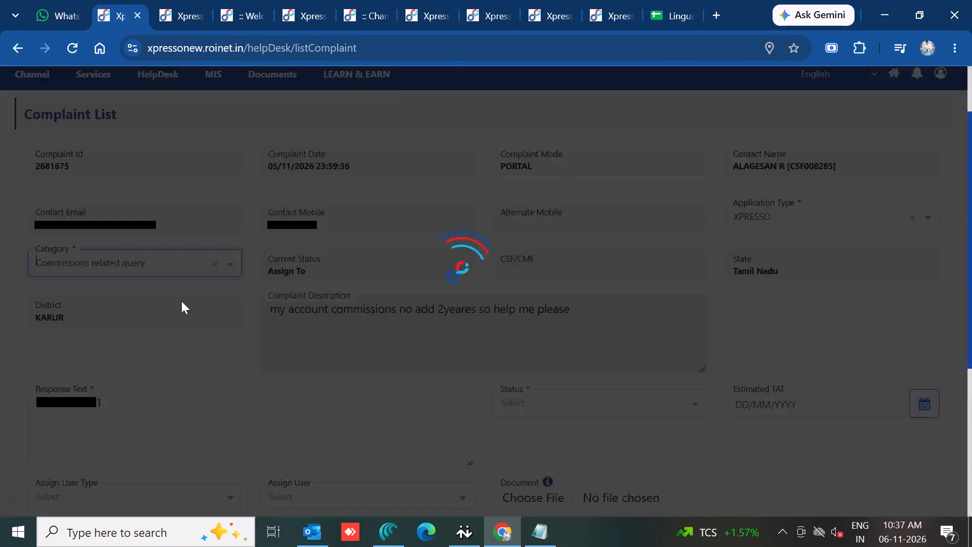
Copy the line "Dear sir, kindly contact your distributor or ASM -" from the Notepad templates and insert it before the number in the response text.
click(532, 543)
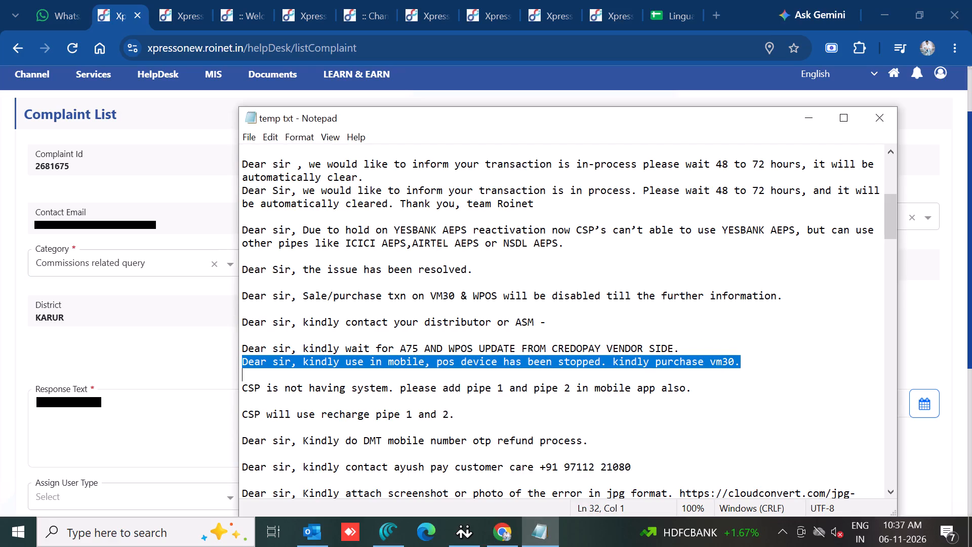
drag(241, 320, 651, 332)
key(ctrl+c)
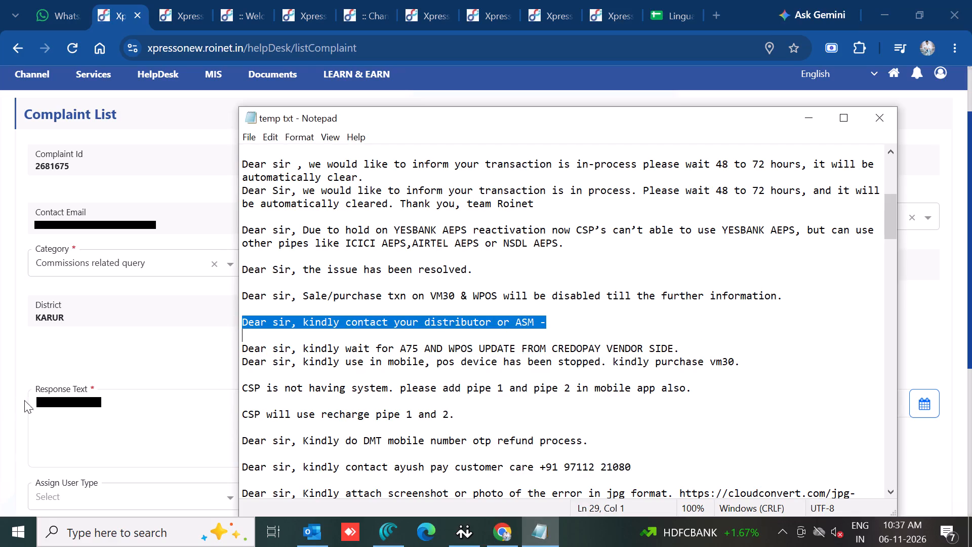
click(38, 402)
key(ctrl+v)
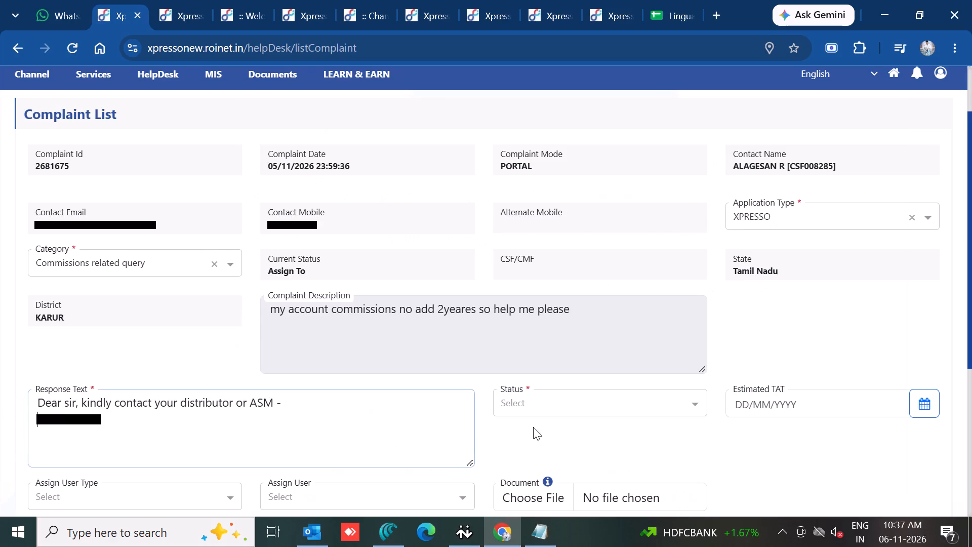
click(542, 411)
click(536, 364)
scroll(536, 364, down, 3)
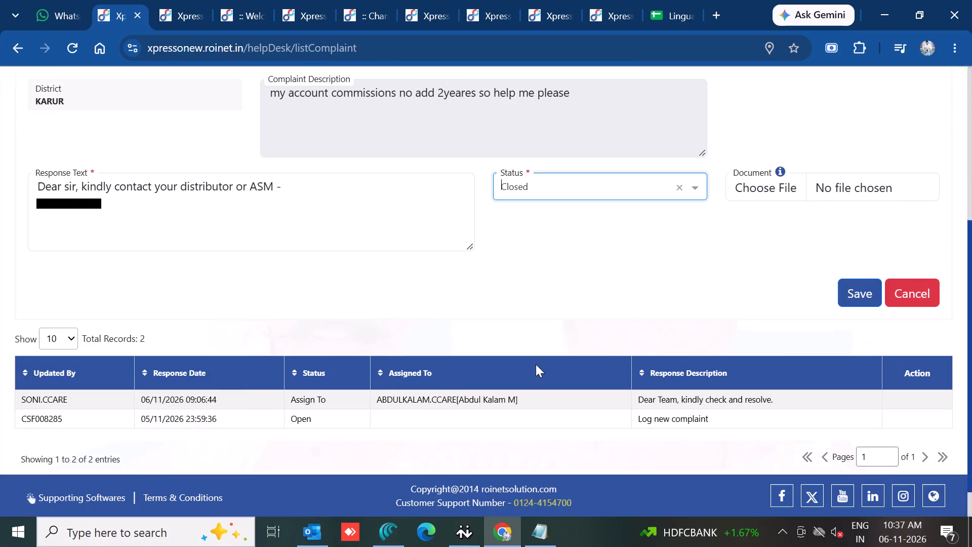
click(849, 294)
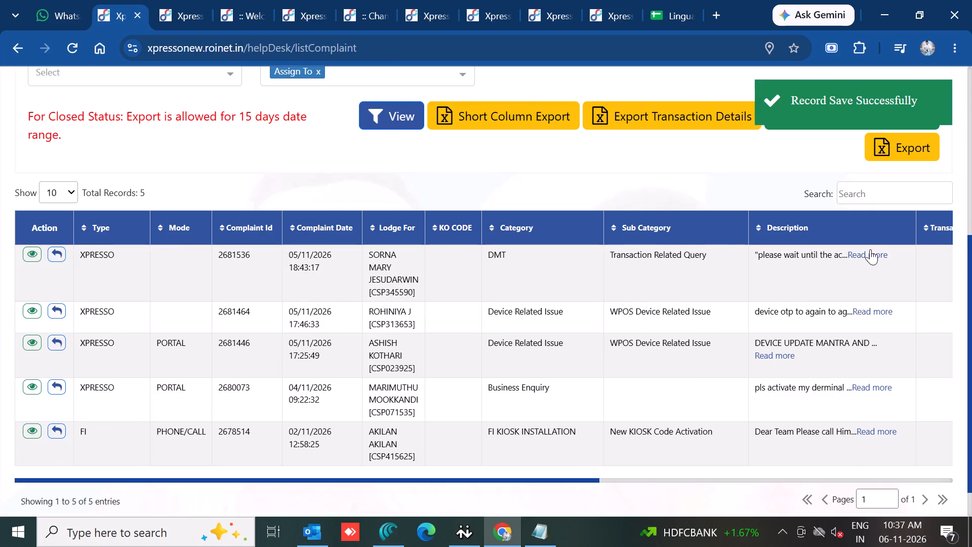
click(866, 252)
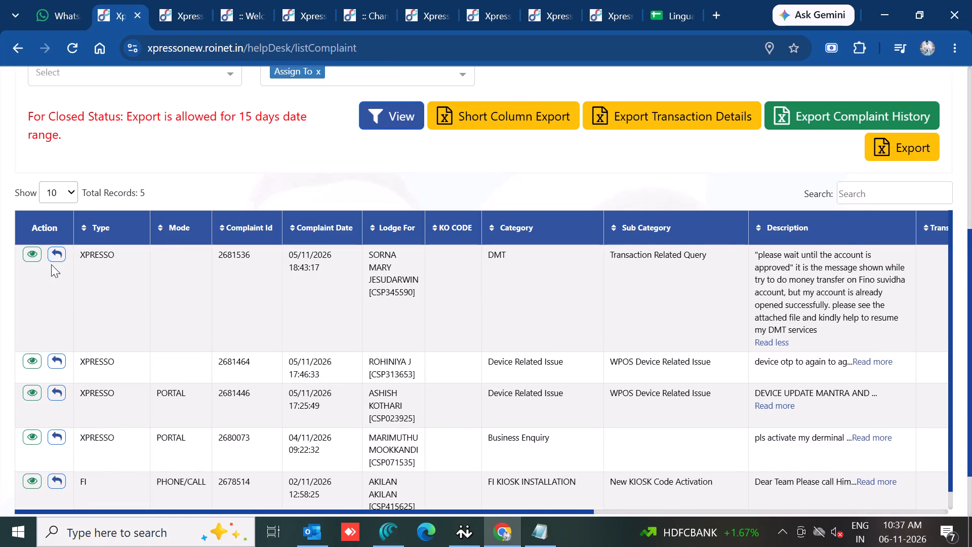
click(54, 258)
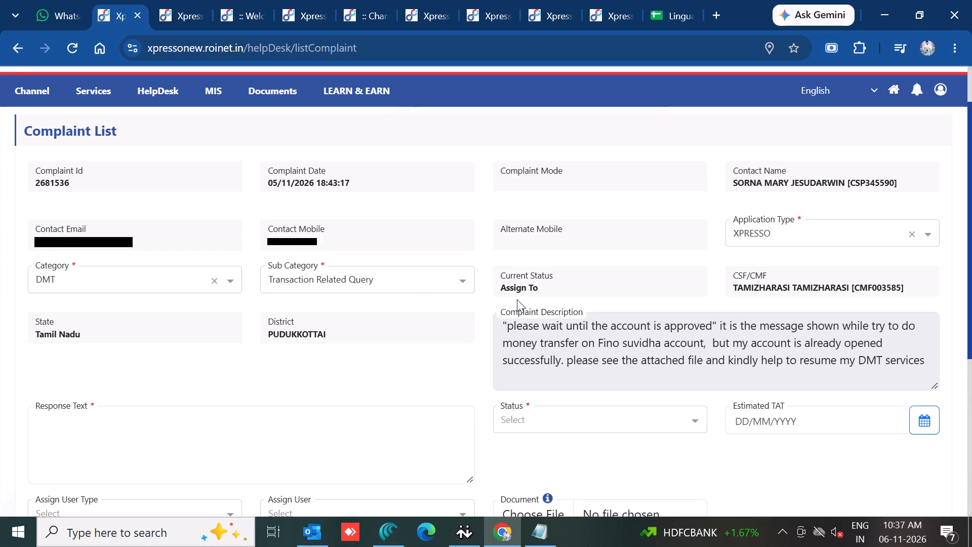
scroll(517, 299, down, 4)
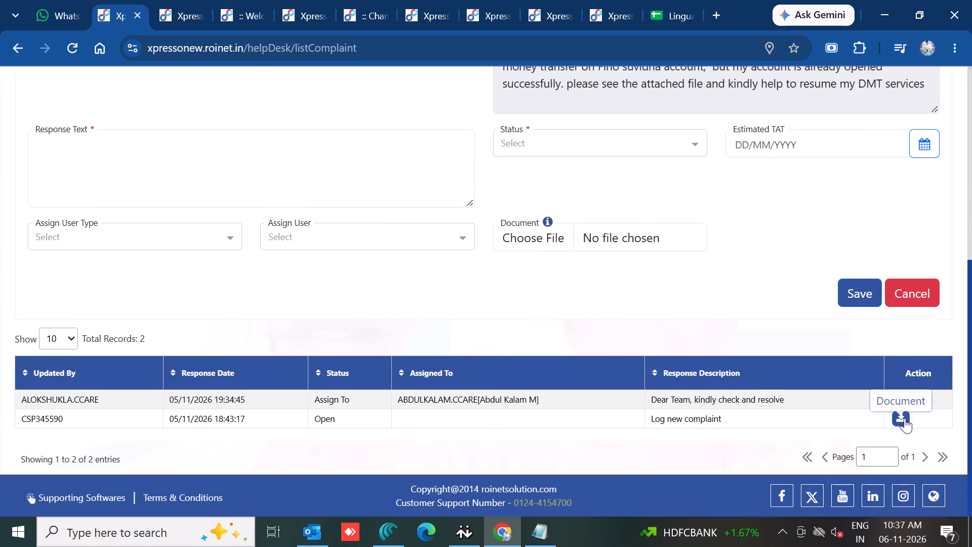
click(904, 418)
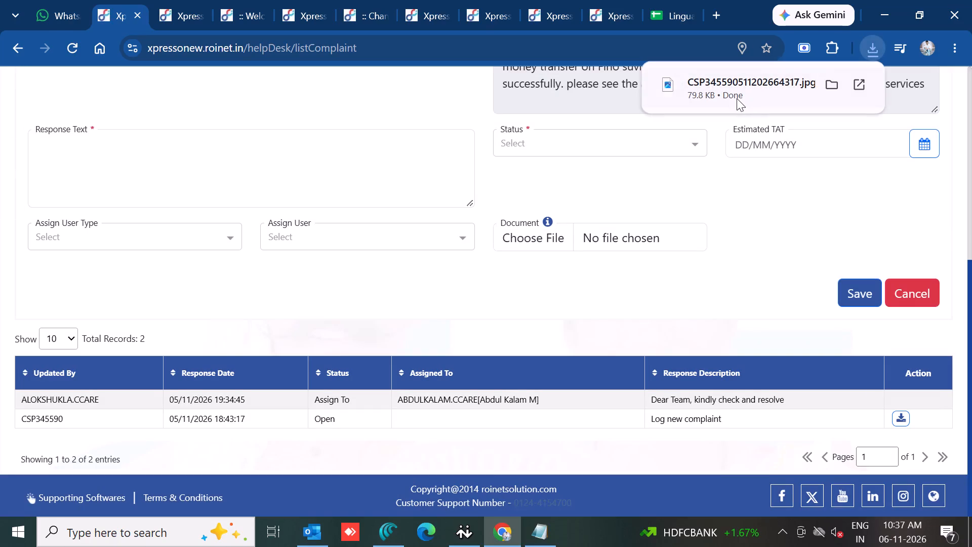
Open the downloaded complaint attachment and examine the Fino Suvidha account's status, opening date and remarks, then return to the complaint.
double_click(735, 98)
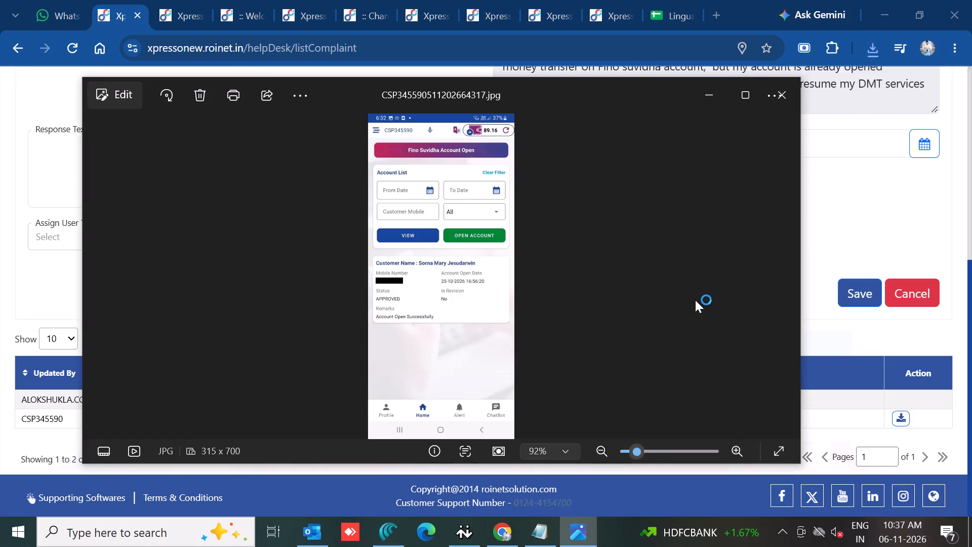
click(444, 295)
ctrl+scroll(431, 295, up, 4)
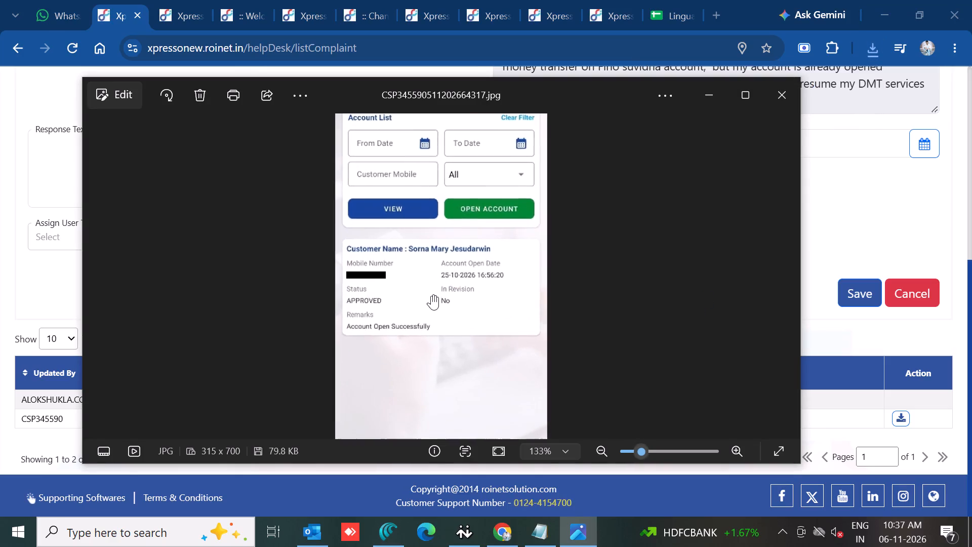
ctrl+scroll(431, 295, down, 4)
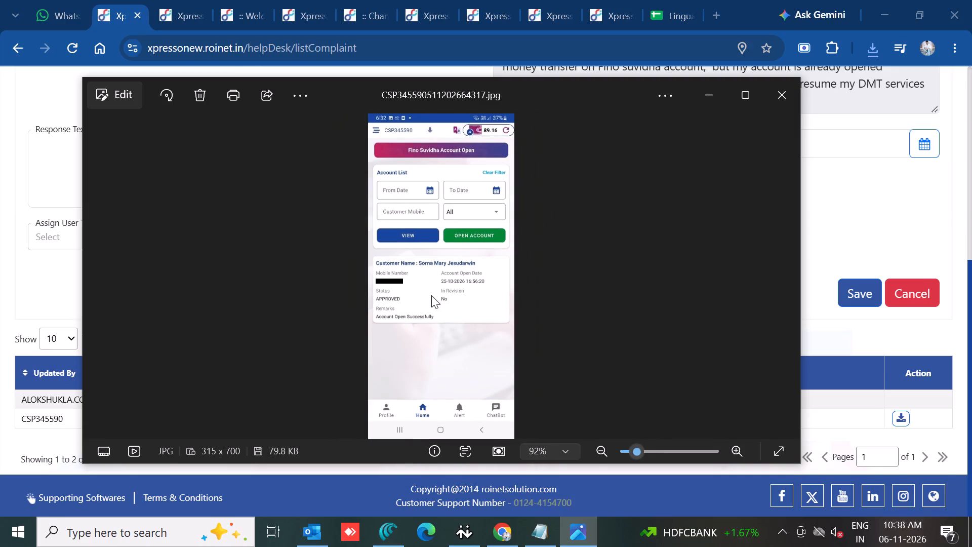
ctrl+scroll(431, 295, down, 1)
click(831, 186)
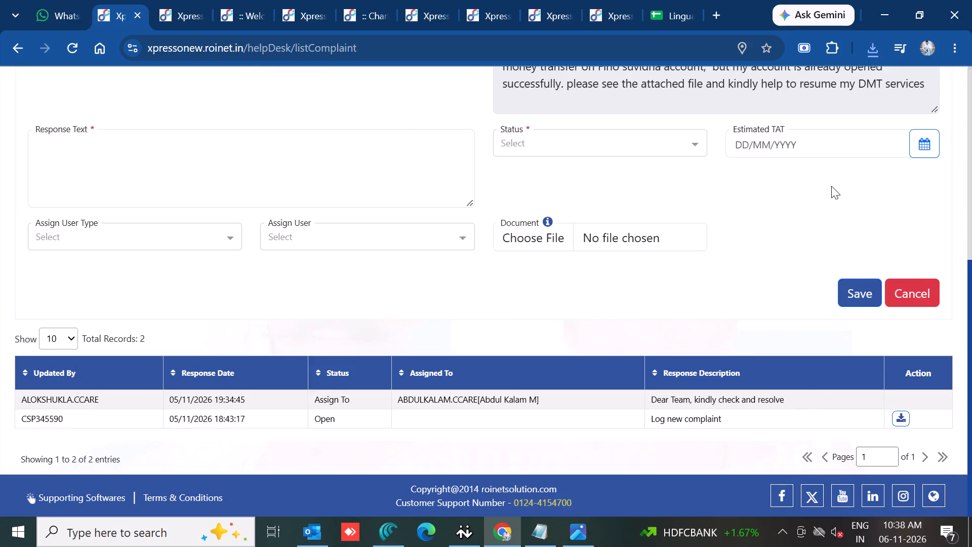
Review the DMT complaint's contact details, category, sub category and description about the Fino Suvidha account.
scroll(785, 192, up, 3)
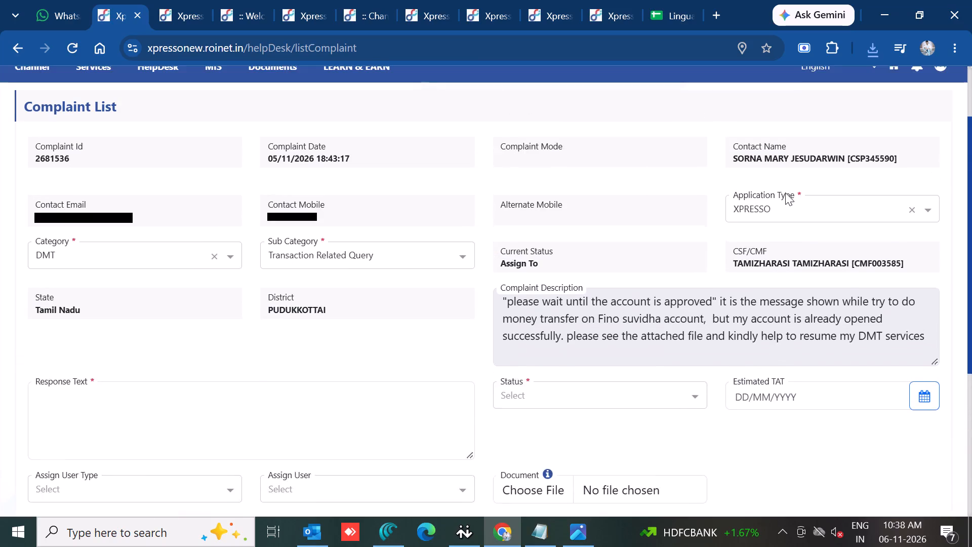
scroll(785, 192, up, 1)
scroll(785, 192, down, 1)
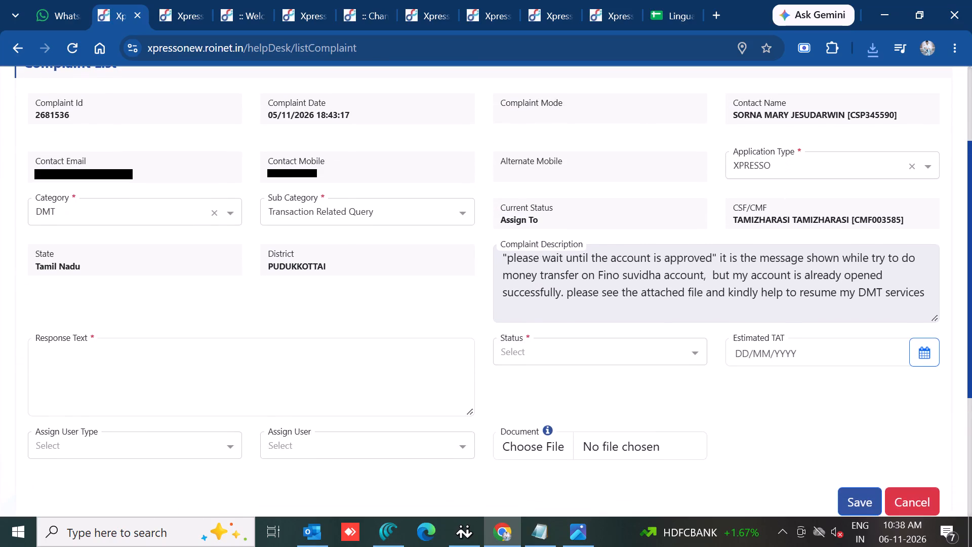
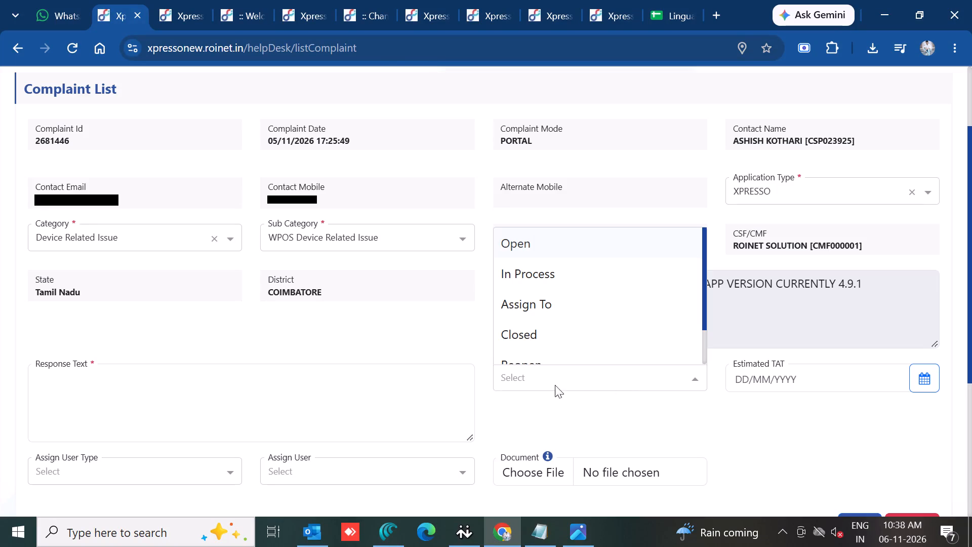
Set the status of the WPOS device update complaint to Closed.
click(539, 332)
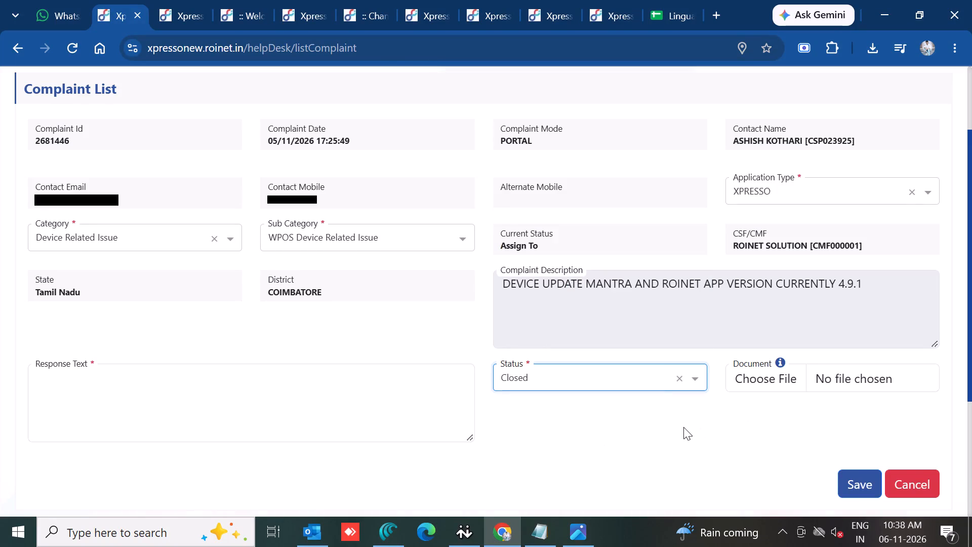
Switch to the Notepad response templates for a reply to the device update complaint.
scroll(683, 427, down, 3)
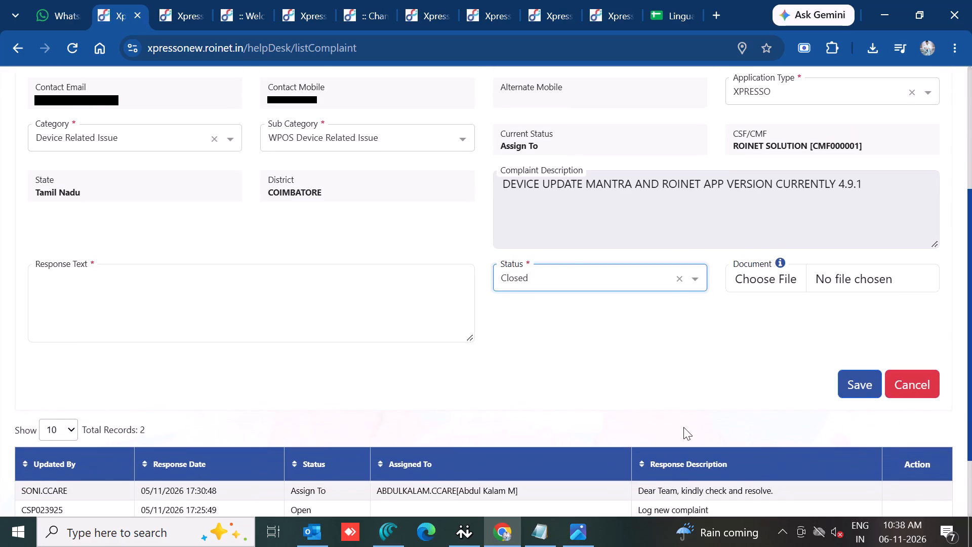
scroll(683, 427, down, 1)
click(543, 535)
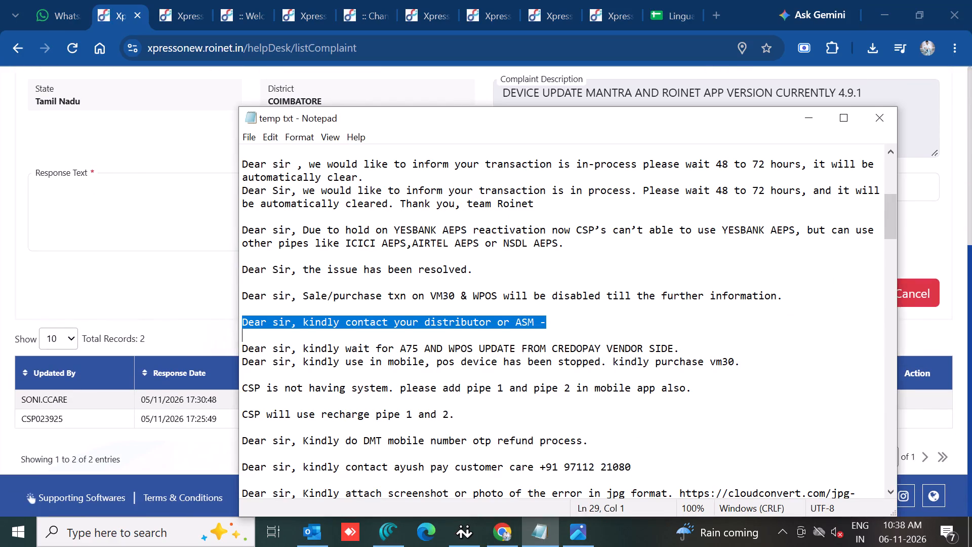
Copy the template "Dear sir, kindly use in mobile, pos device has been stopped. kindly purchase vm30." from Notepad into the complaint's response text.
drag(244, 363, 775, 360)
key(ctrl+c)
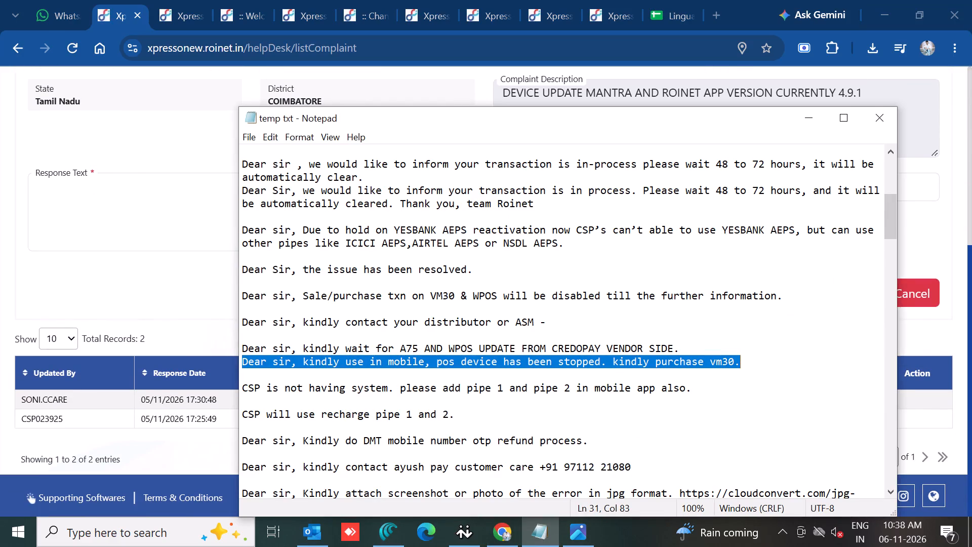
click(172, 226)
key(ctrl+v)
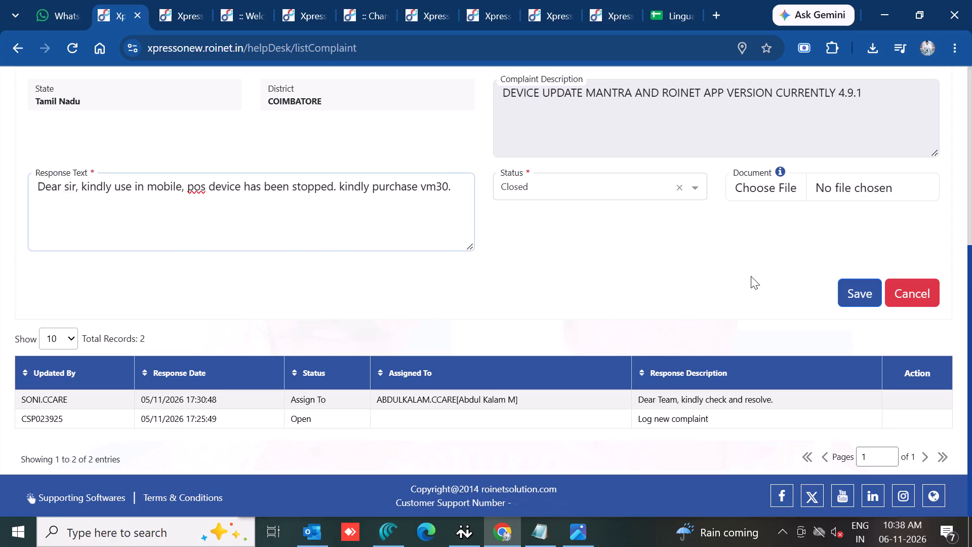
Set the complaint's category to MATM / MPOS and sub category to Device Installation or Re-Installation, and save the reply.
scroll(751, 276, up, 1)
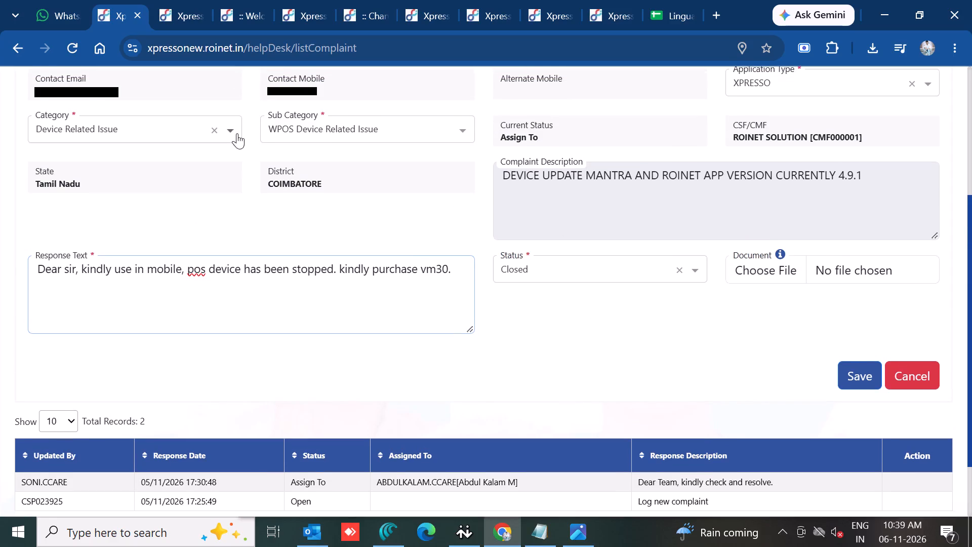
click(211, 129)
text(matm)
click(188, 152)
drag(319, 130, 359, 157)
click(359, 157)
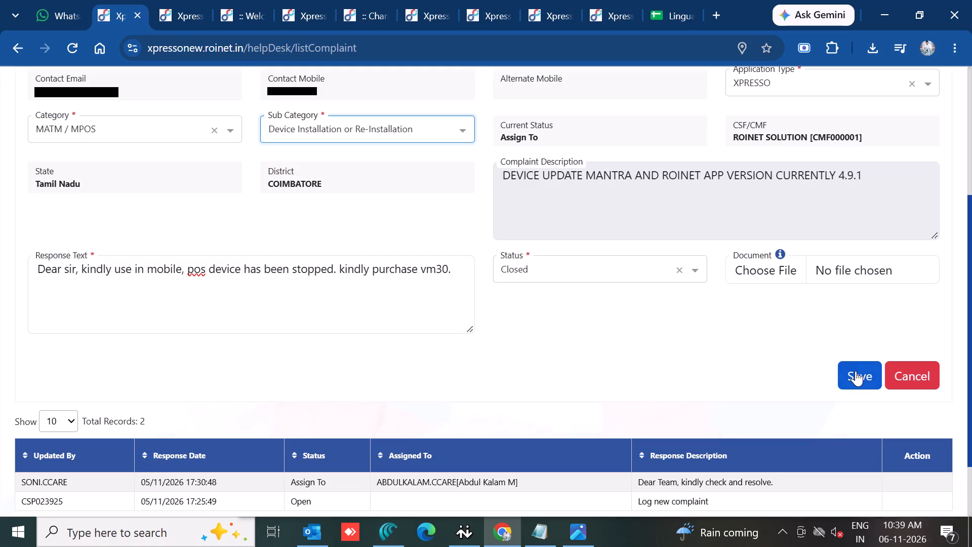
click(856, 371)
scroll(481, 263, down, 2)
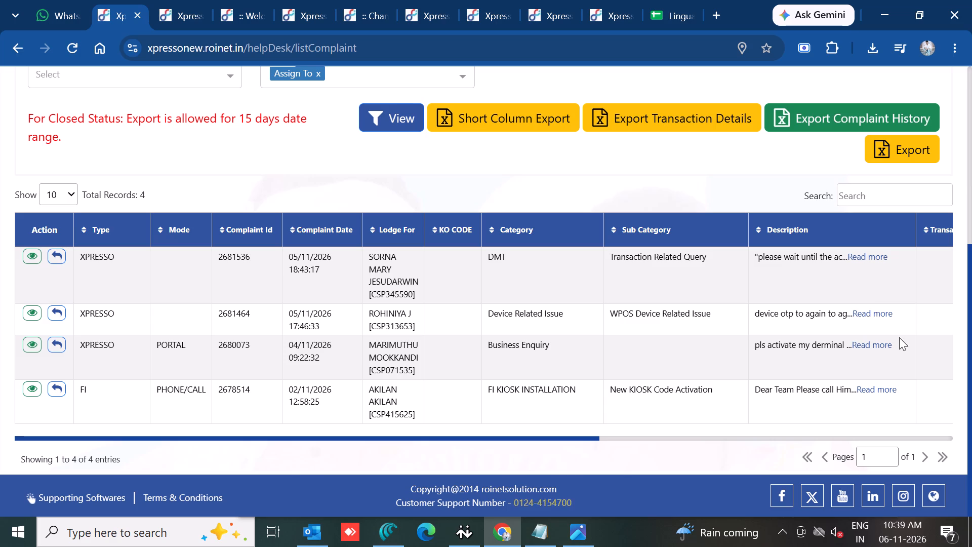
click(871, 316)
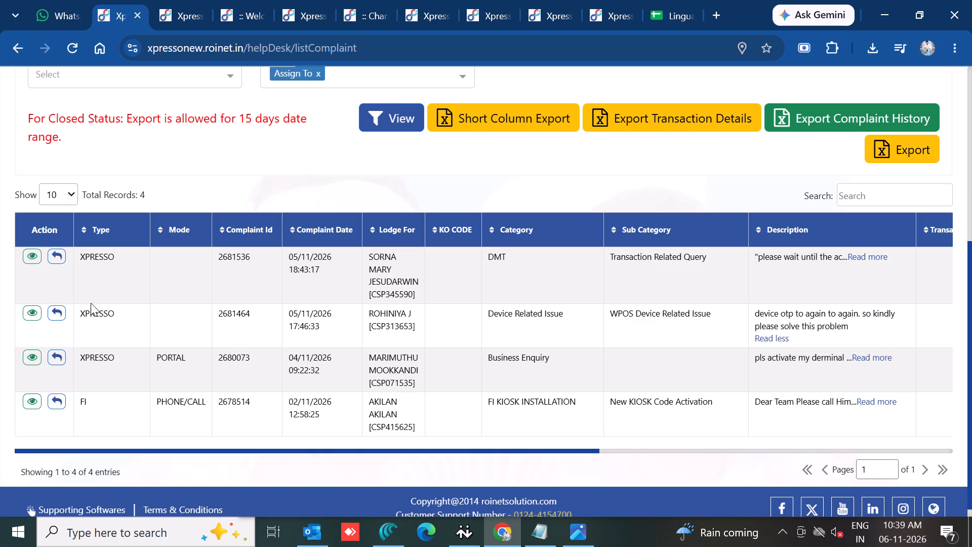
click(56, 313)
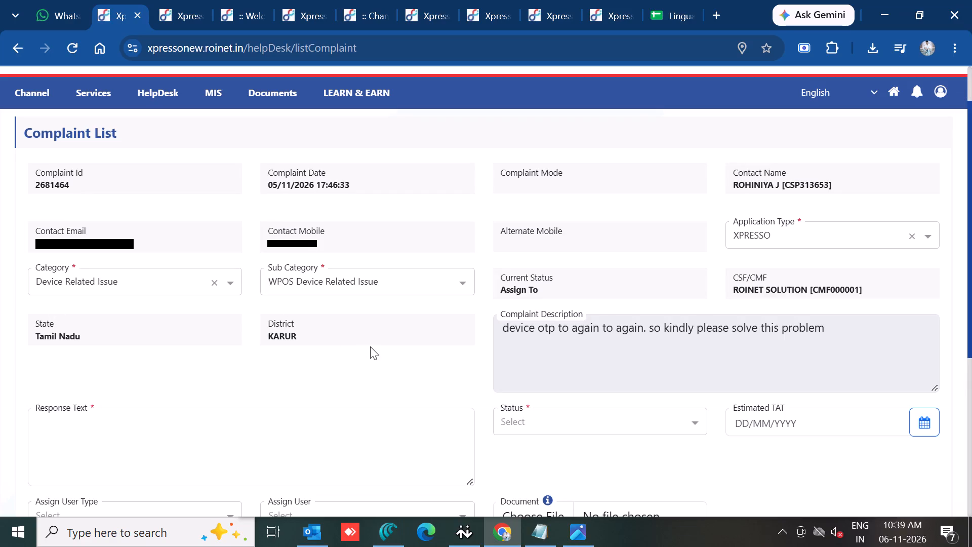
scroll(585, 315, down, 2)
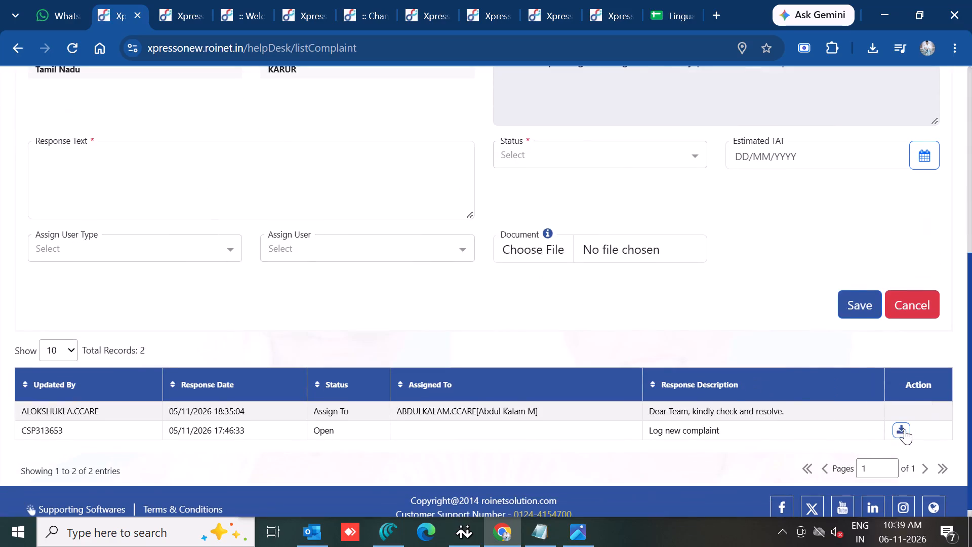
click(901, 432)
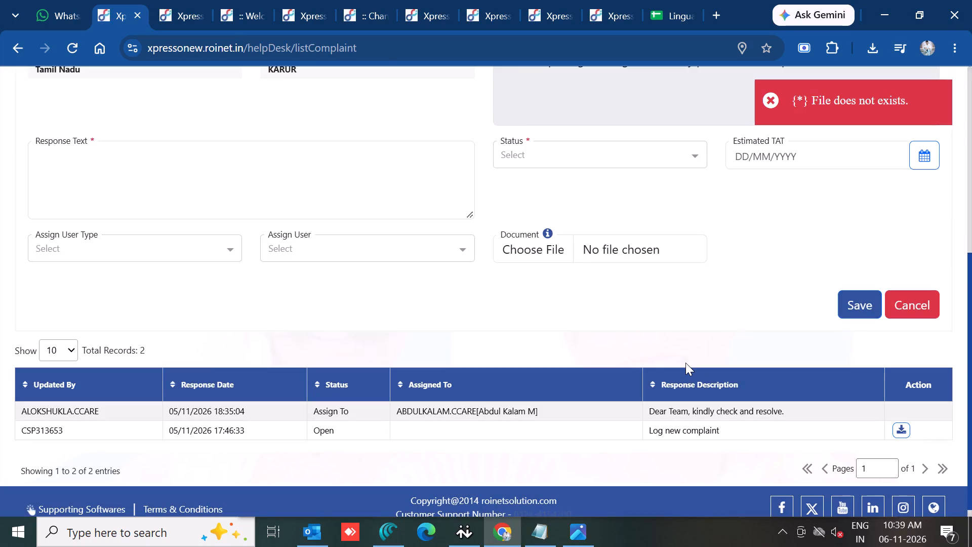
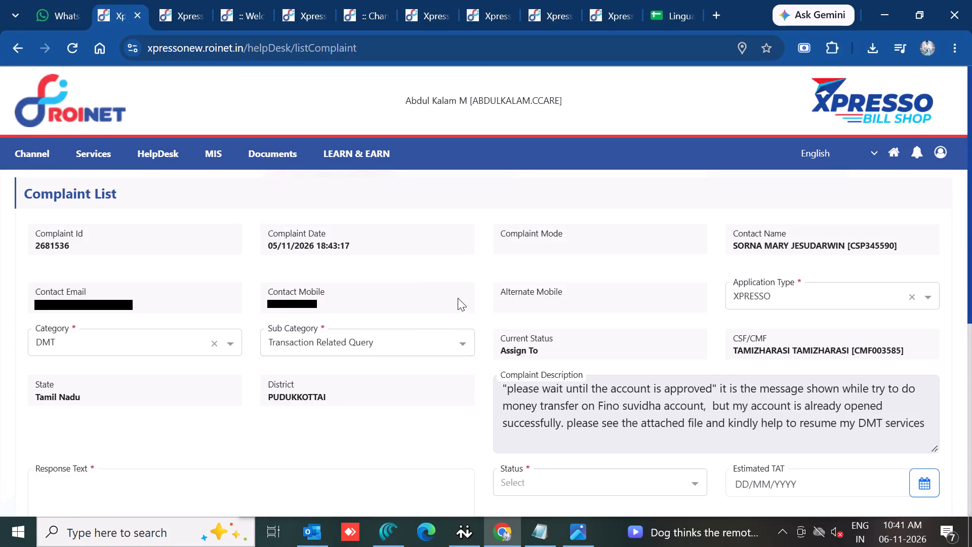
Set the status of the DMT complaint about the Fino suvidha account approval message to Closed.
scroll(458, 298, down, 1)
click(525, 351)
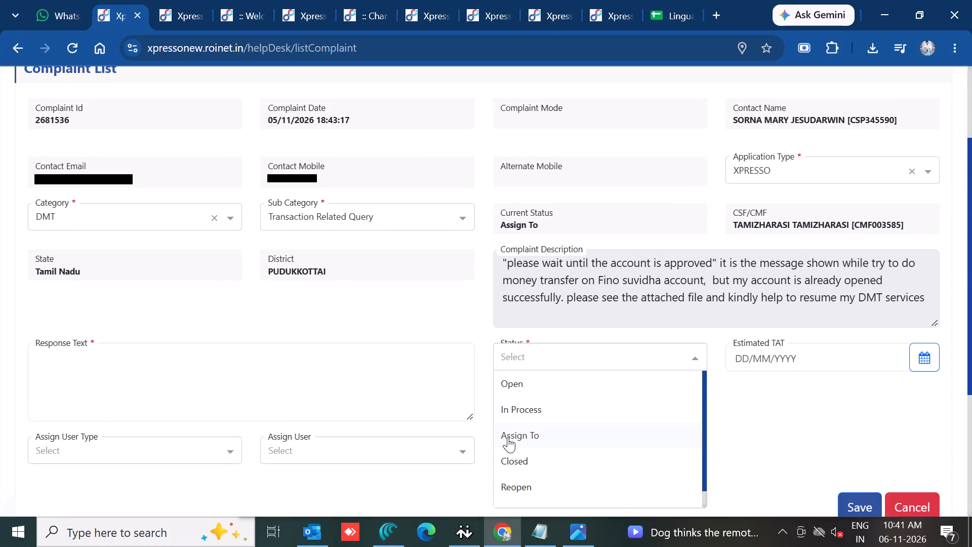
click(510, 454)
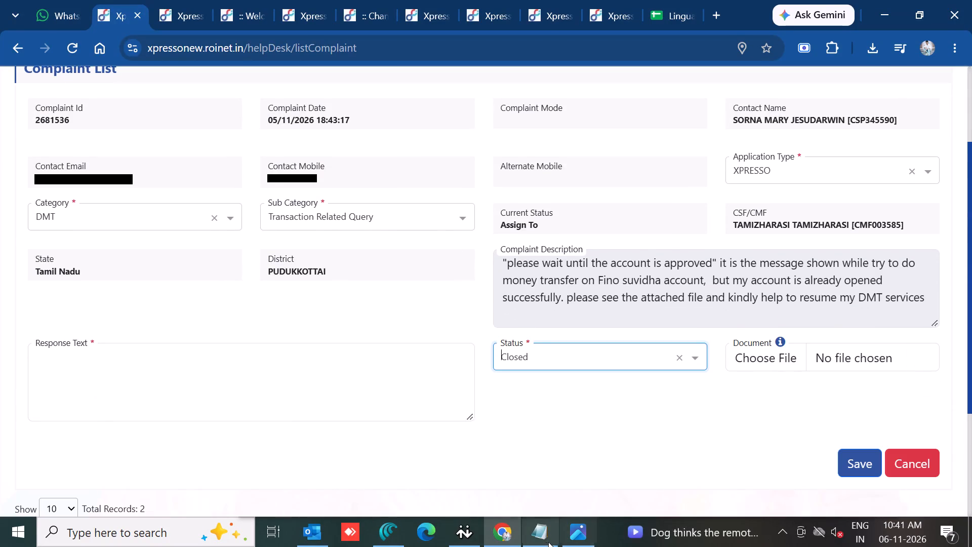
click(546, 542)
scroll(529, 362, down, 2)
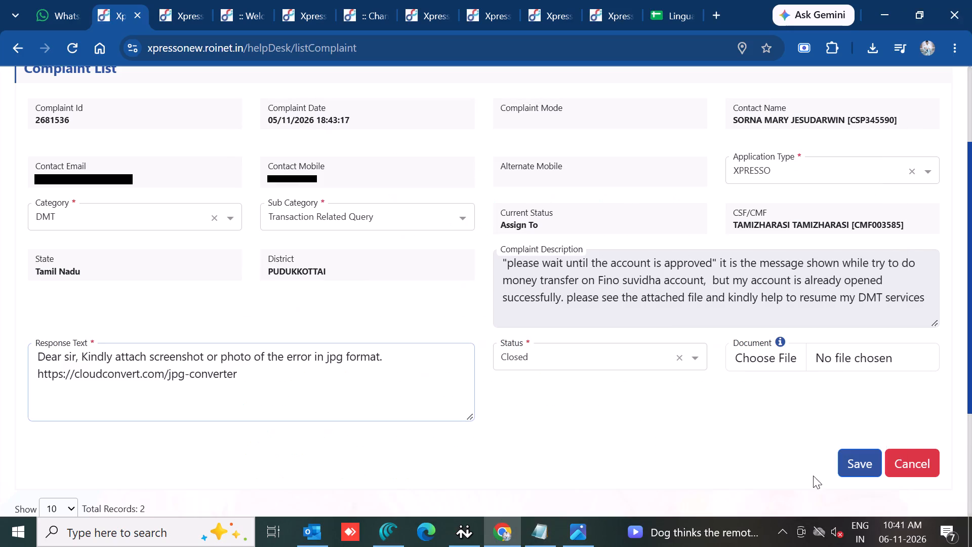
click(845, 465)
scroll(388, 348, down, 3)
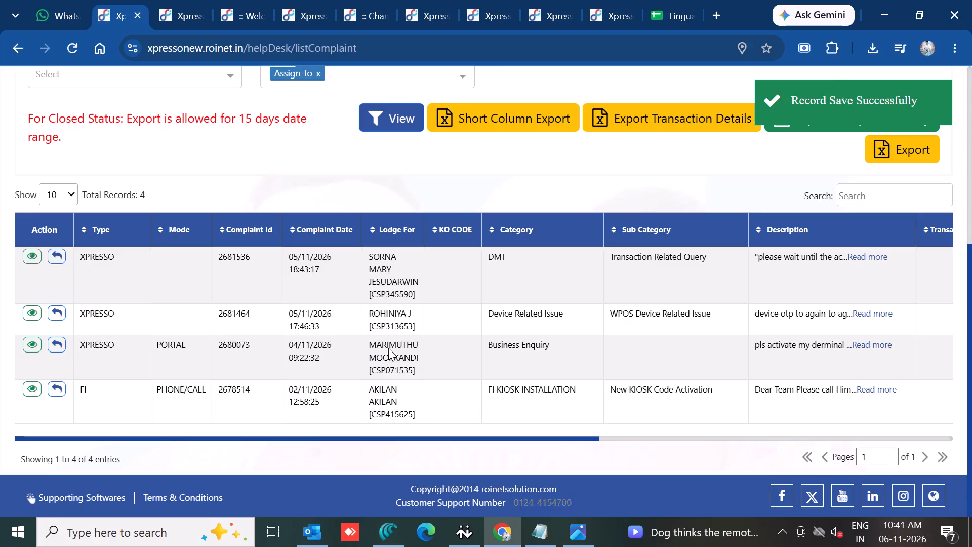
scroll(388, 348, down, 2)
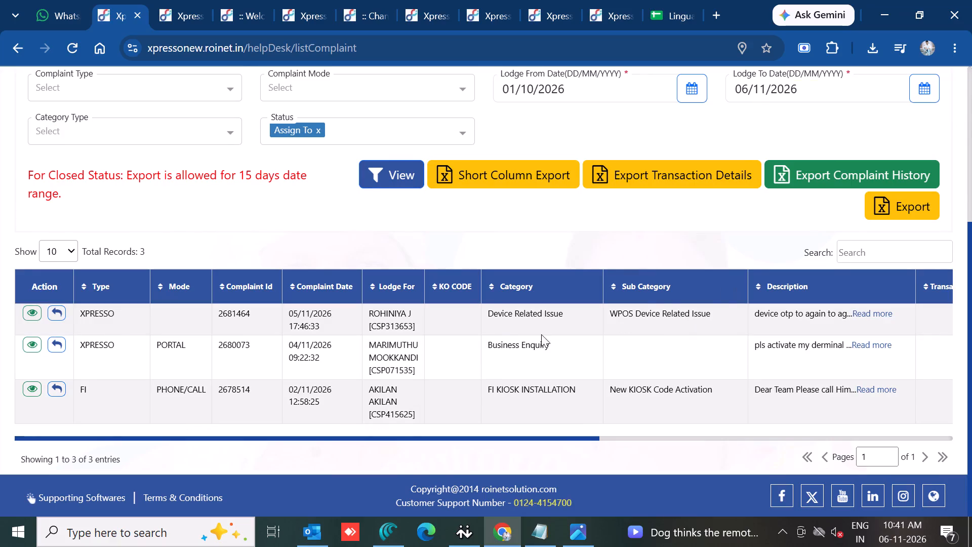
click(55, 315)
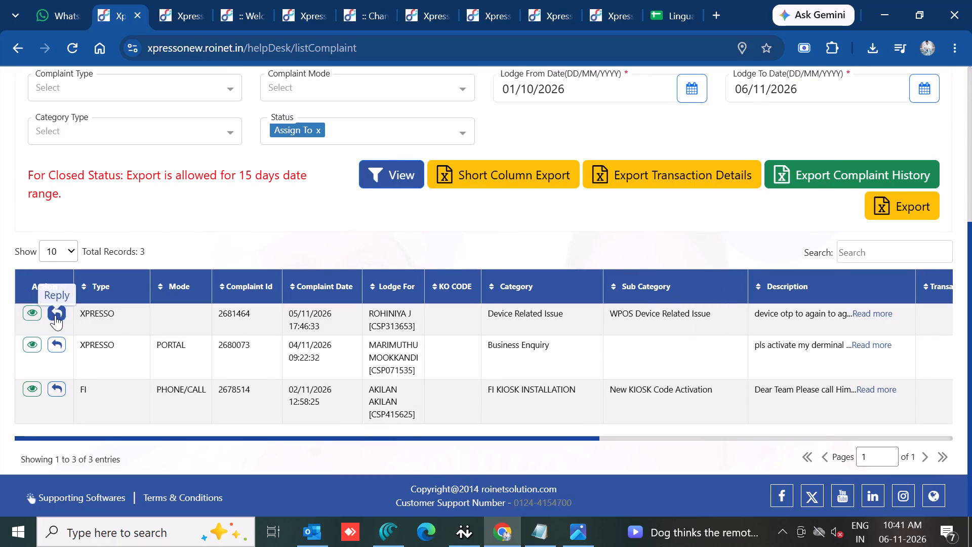
scroll(686, 419, down, 1)
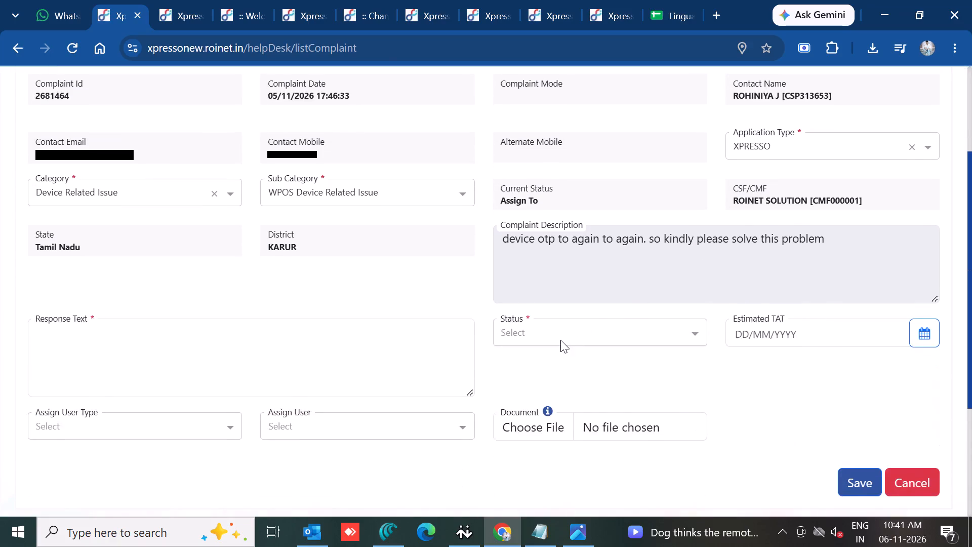
click(560, 340)
click(539, 447)
Try to download the document attached to the complaint's opening "Log new complaint" entry.
scroll(359, 312, down, 2)
scroll(359, 312, up, 1)
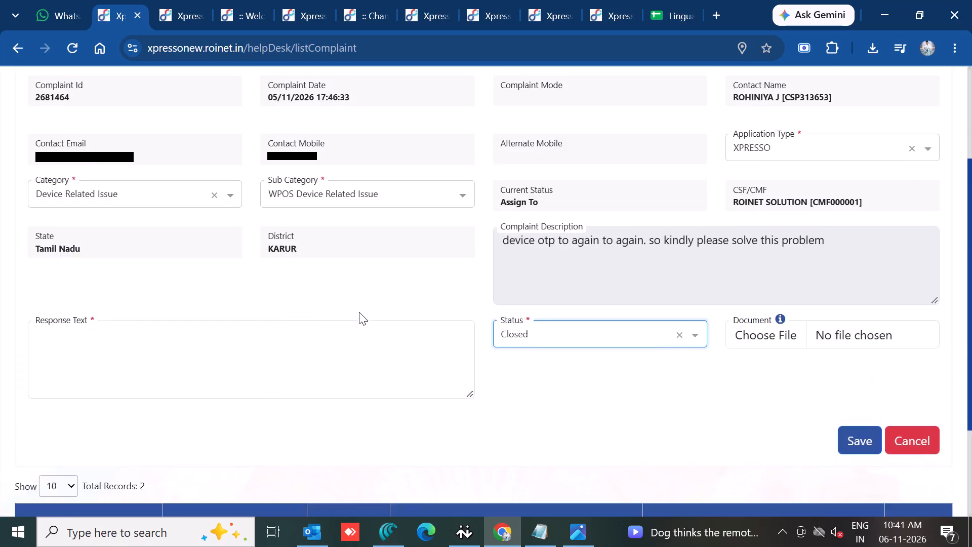
scroll(907, 470, down, 2)
click(896, 424)
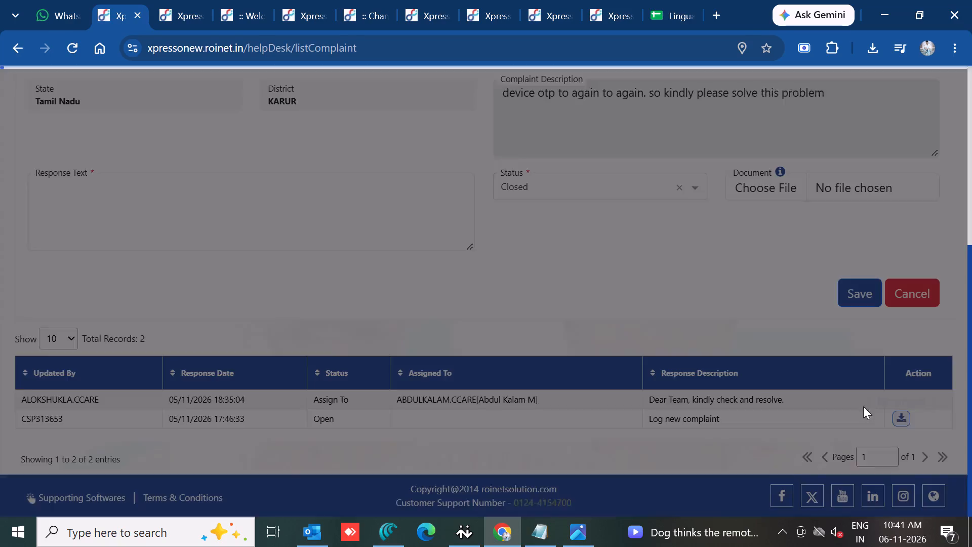
Set the complaint's category to MATM / MPOS and its sub category to Device Installation or Re-Installation.
scroll(628, 280, up, 1)
click(213, 184)
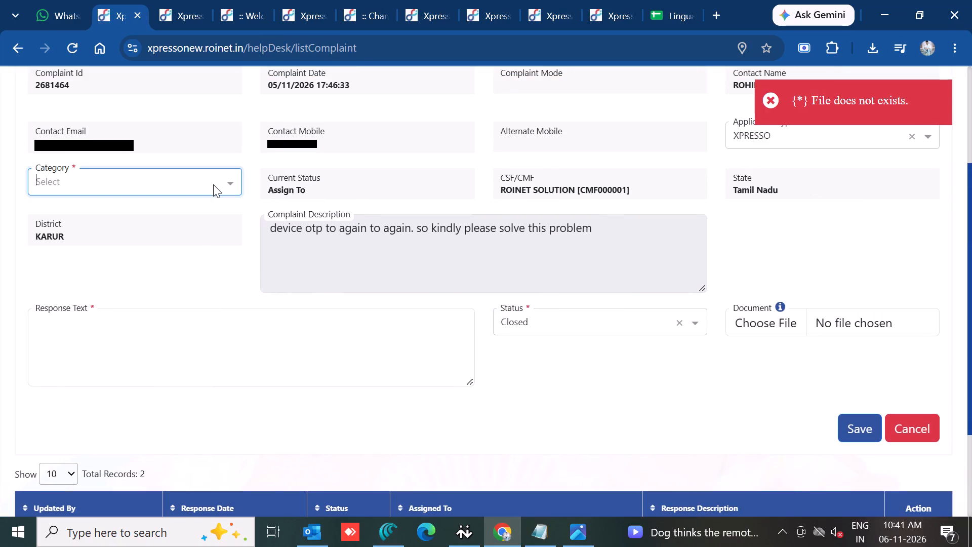
text(mat)
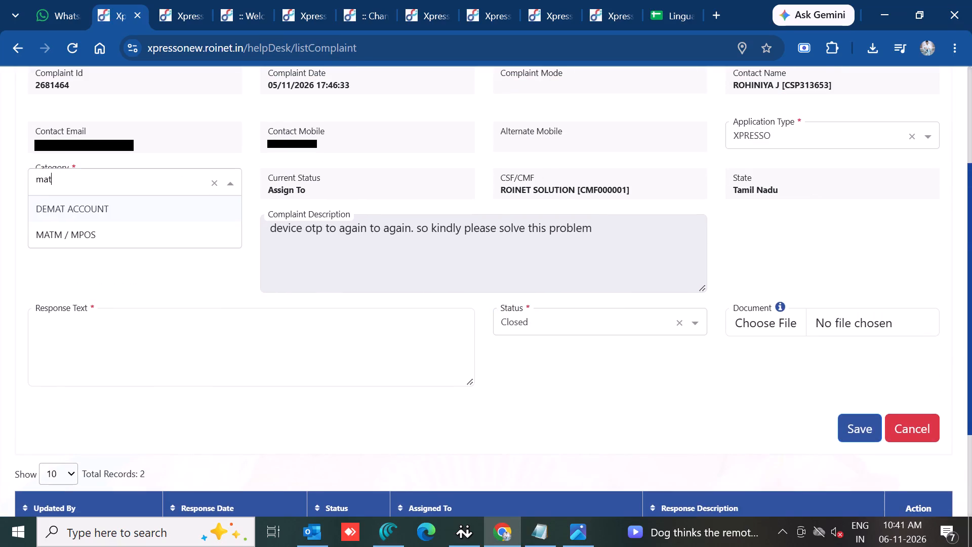
click(148, 227)
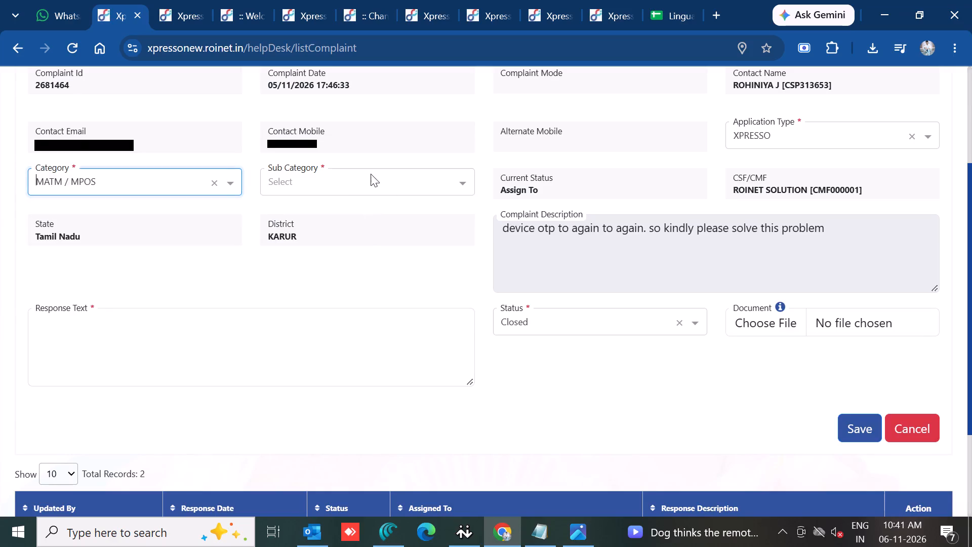
click(371, 174)
click(357, 211)
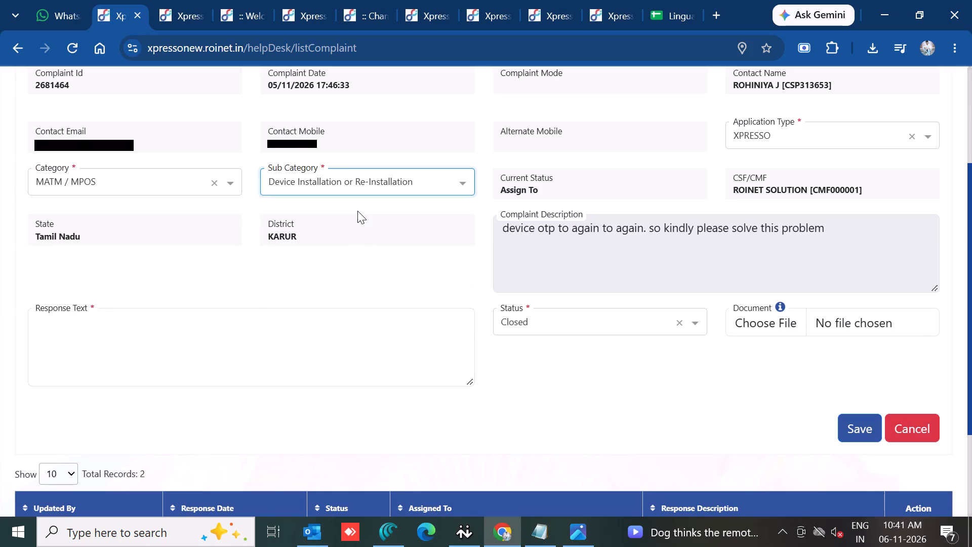
Copy the Notepad template "Dear sir, kindly use in mobile, pos device has been stopped. kindly purchase vm30." into the complaint's response text and save the reply.
click(532, 546)
key(ctrl+c)
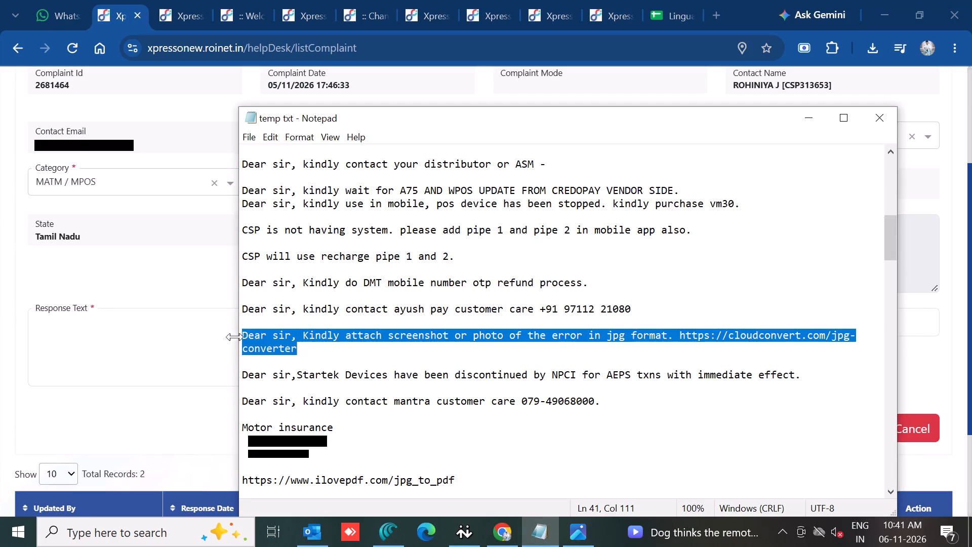
scroll(408, 292, up, 1)
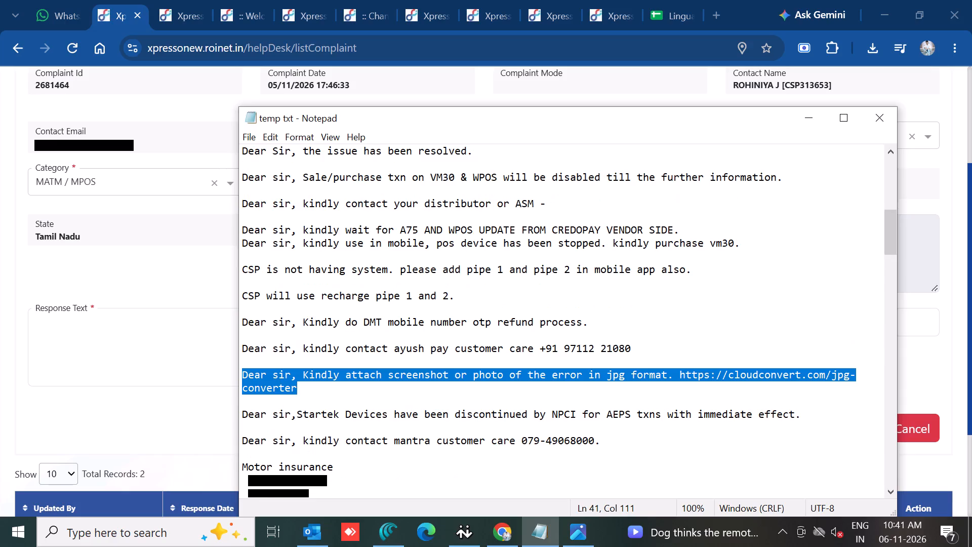
drag(244, 246, 758, 246)
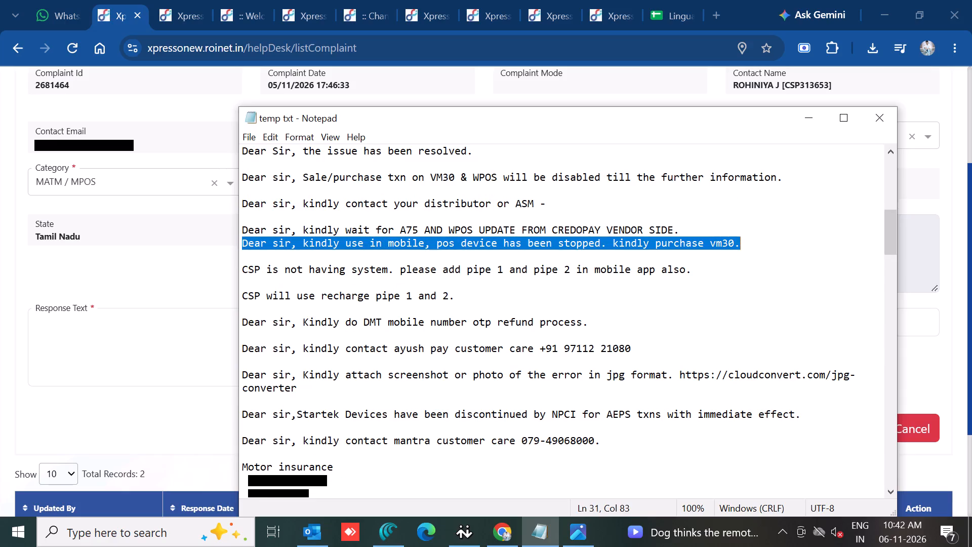
drag(758, 246, 759, 246)
key(ctrl+c)
click(148, 333)
key(ctrl+v)
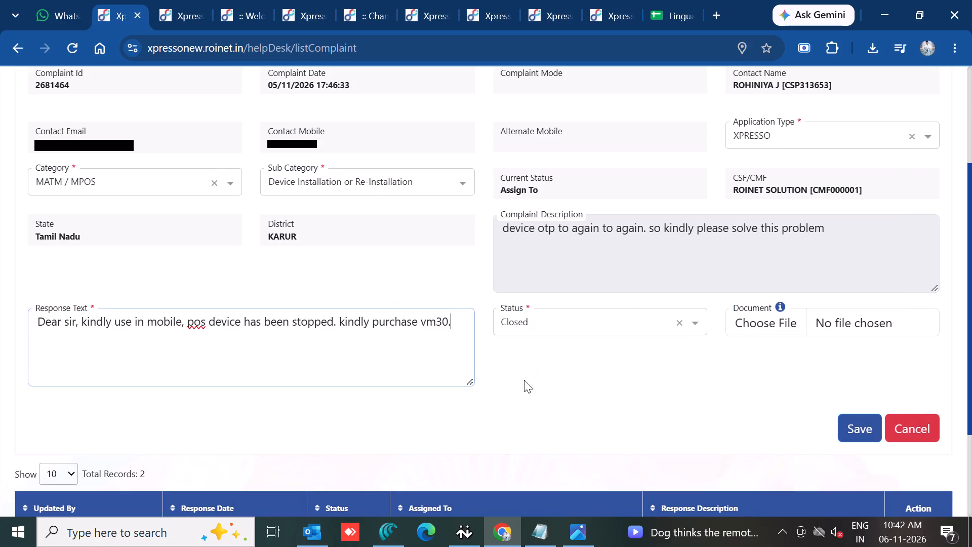
click(862, 431)
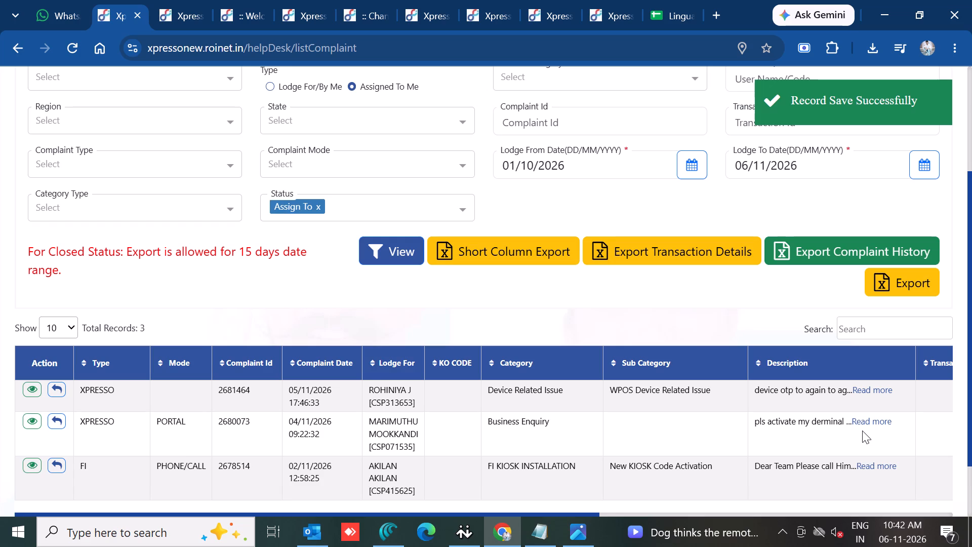
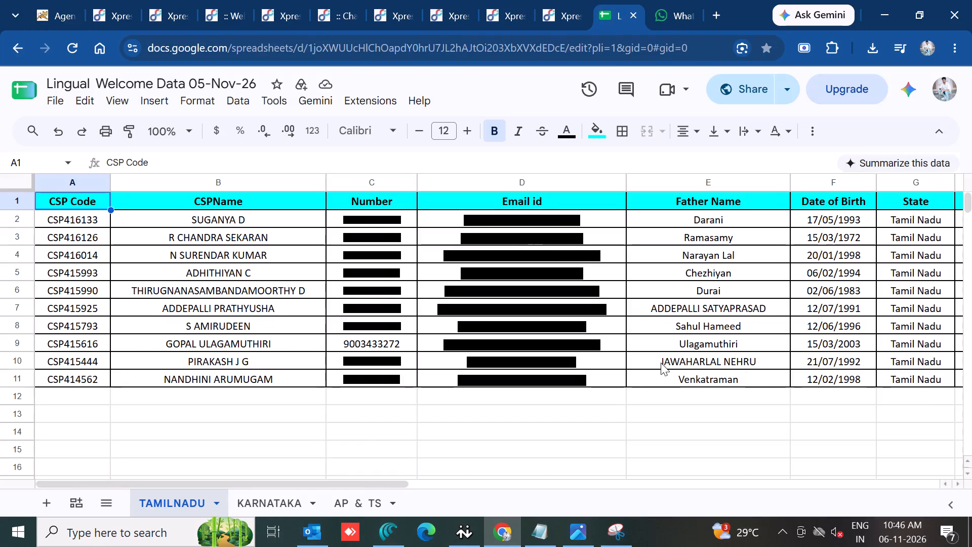
Open a new Channel Verification entry form in the Xpresso HelpDesk.
scroll(661, 363, left, 3)
scroll(661, 363, right, 4)
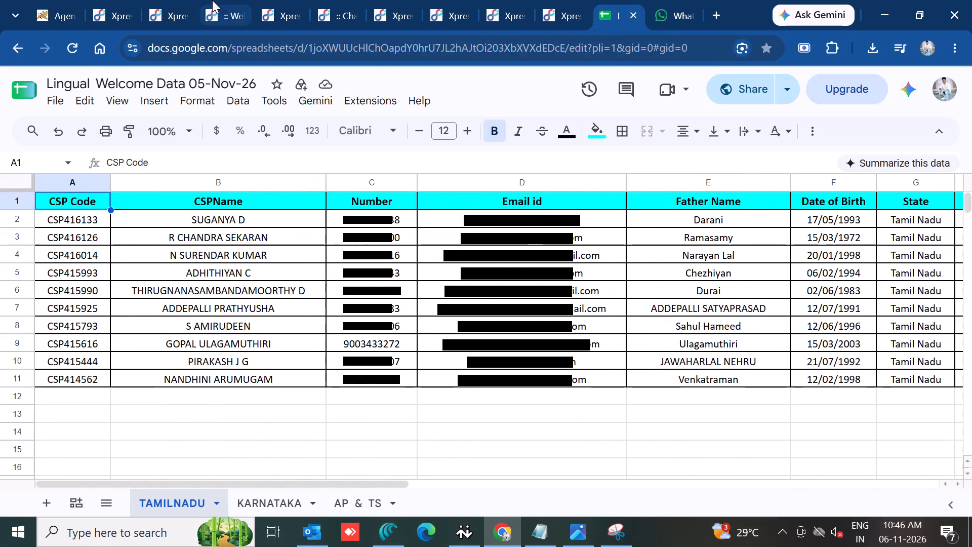
click(213, 0)
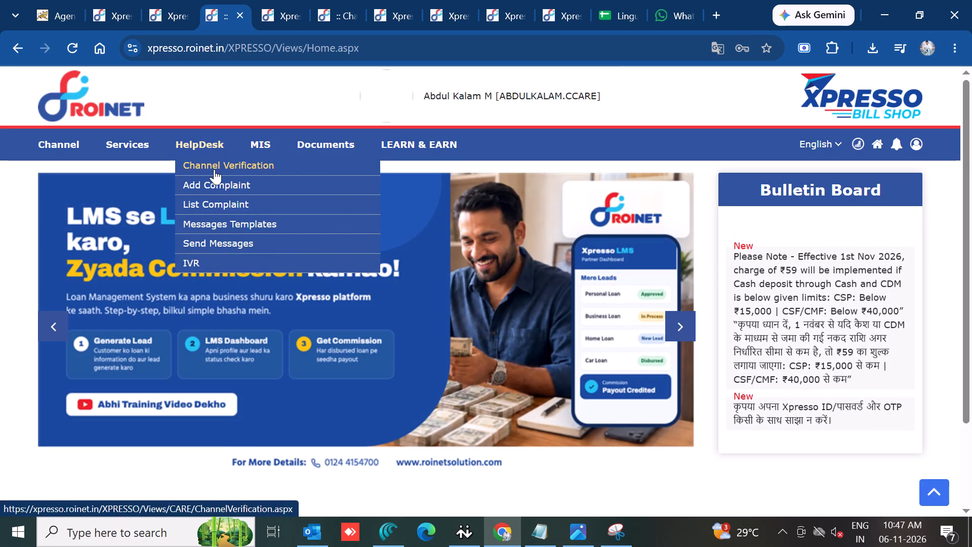
click(214, 169)
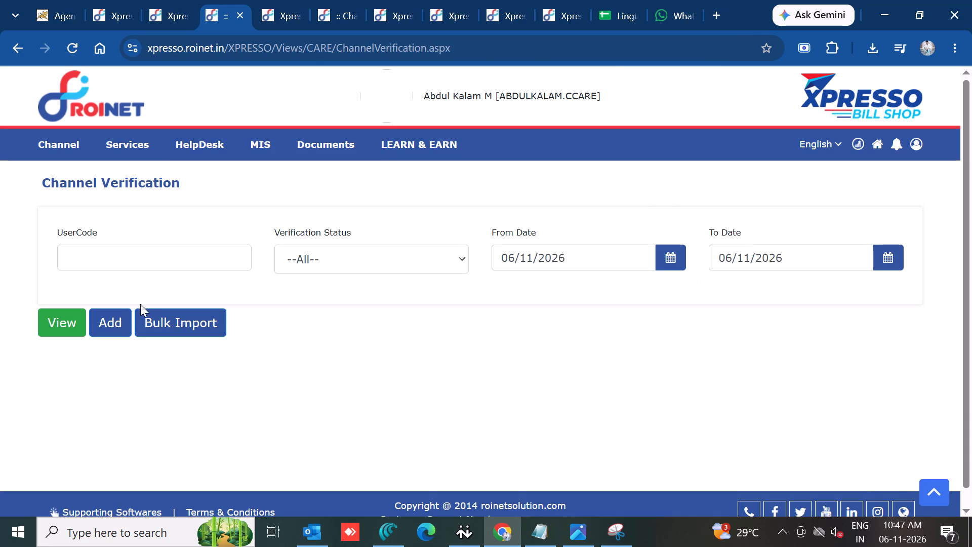
click(118, 324)
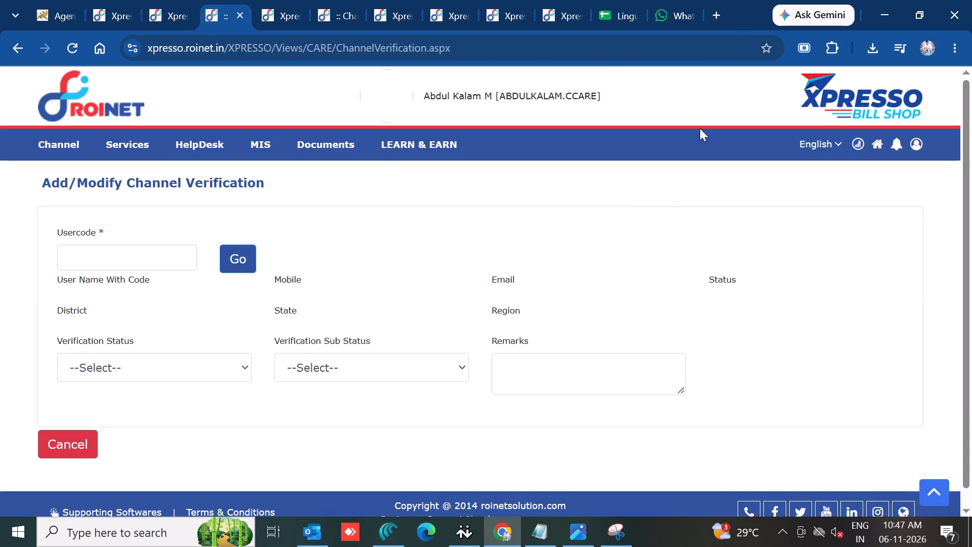
Copy the CSP code from row 2 of the TAMILNADU sheet into the verification form's usercode and load that user's details.
click(609, 0)
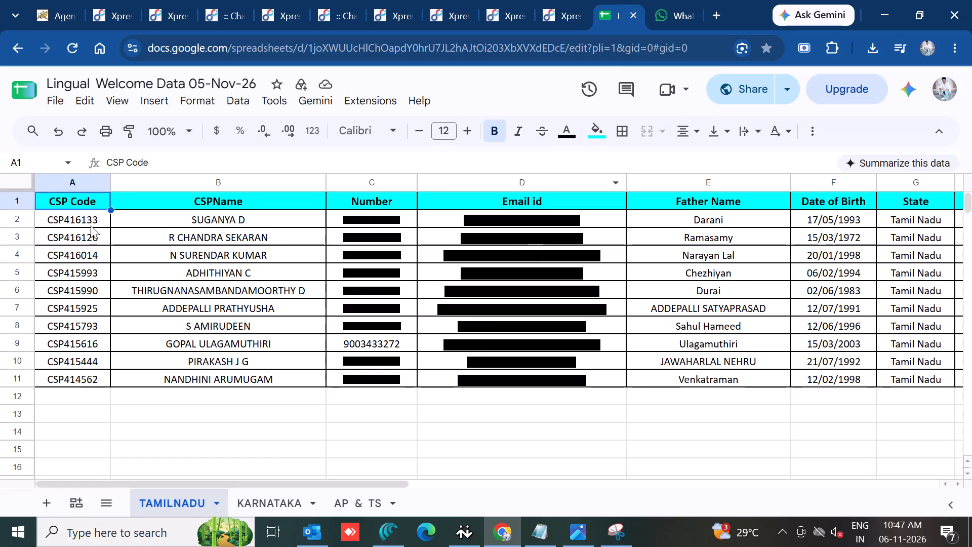
click(90, 222)
key(ctrl+c)
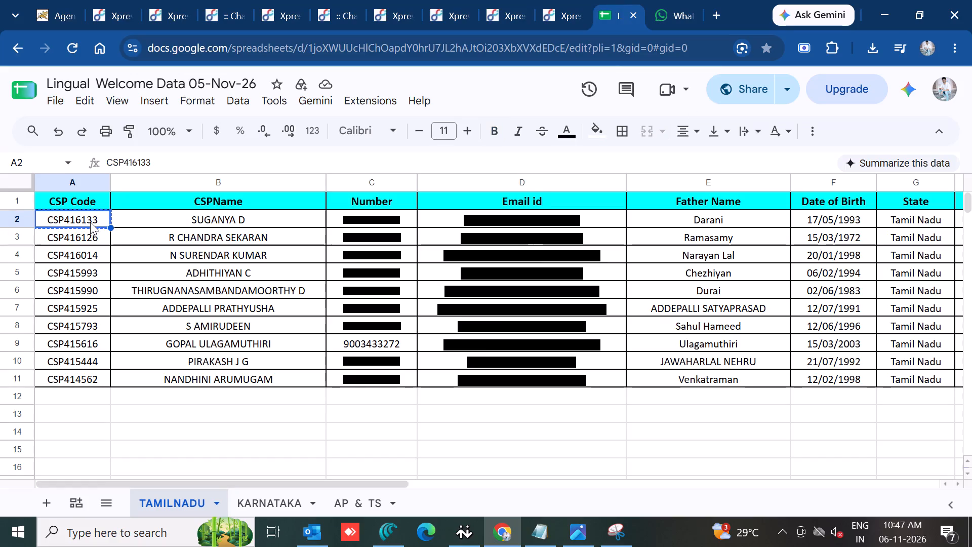
click(229, 0)
click(113, 252)
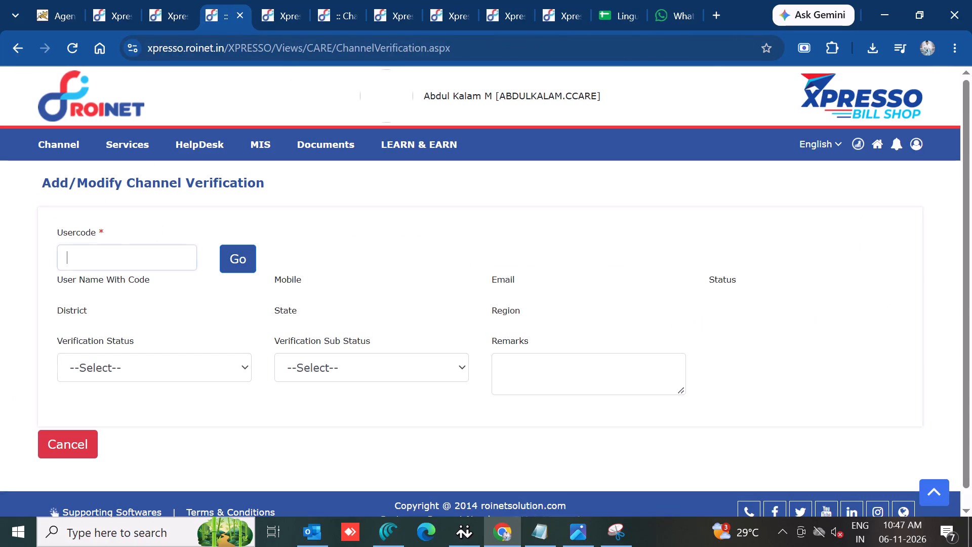
key(ctrl+v)
click(242, 262)
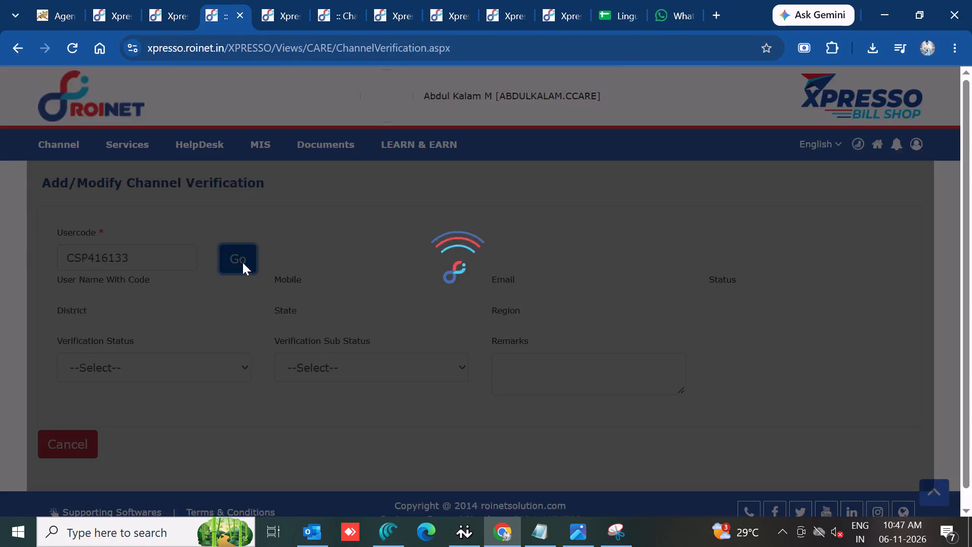
Set the user's verification status to Success and open the verification sub status choices.
click(222, 400)
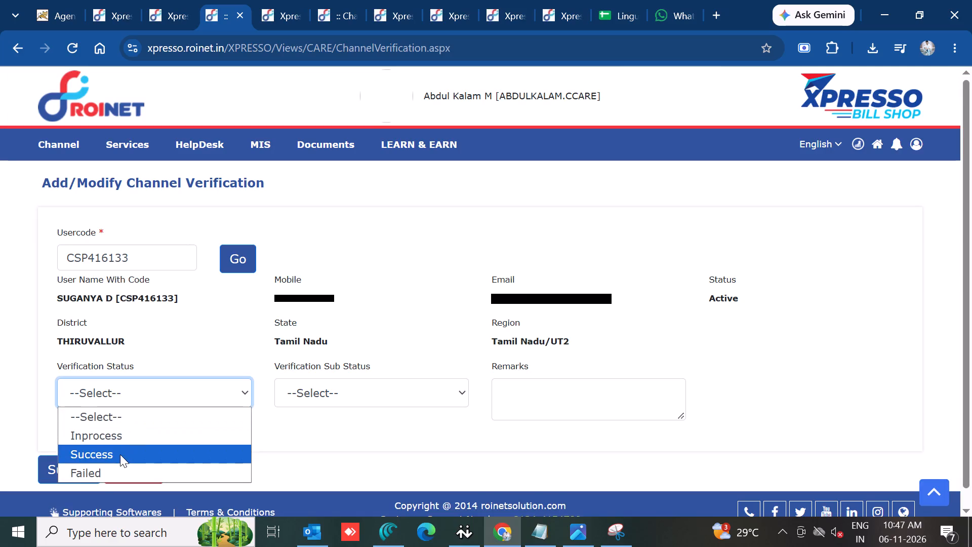
click(120, 454)
click(327, 396)
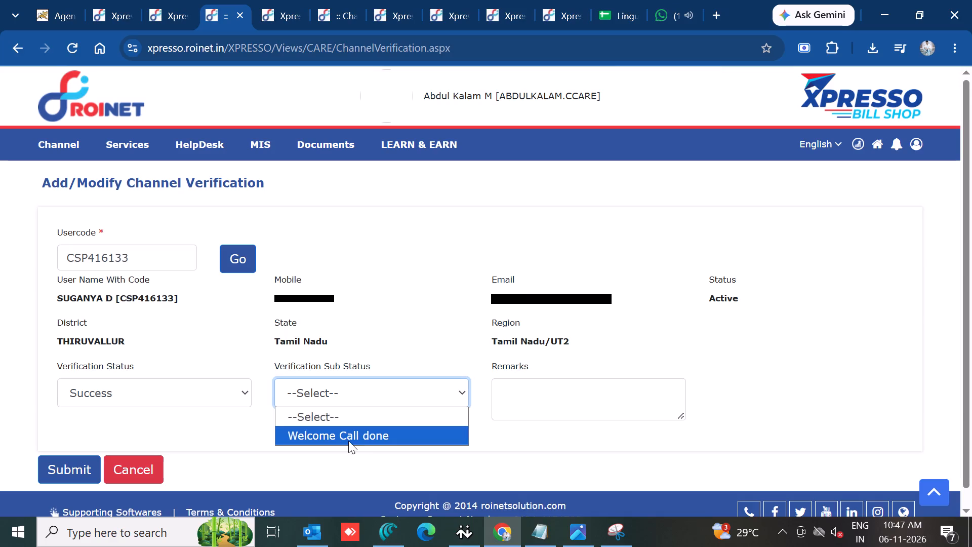
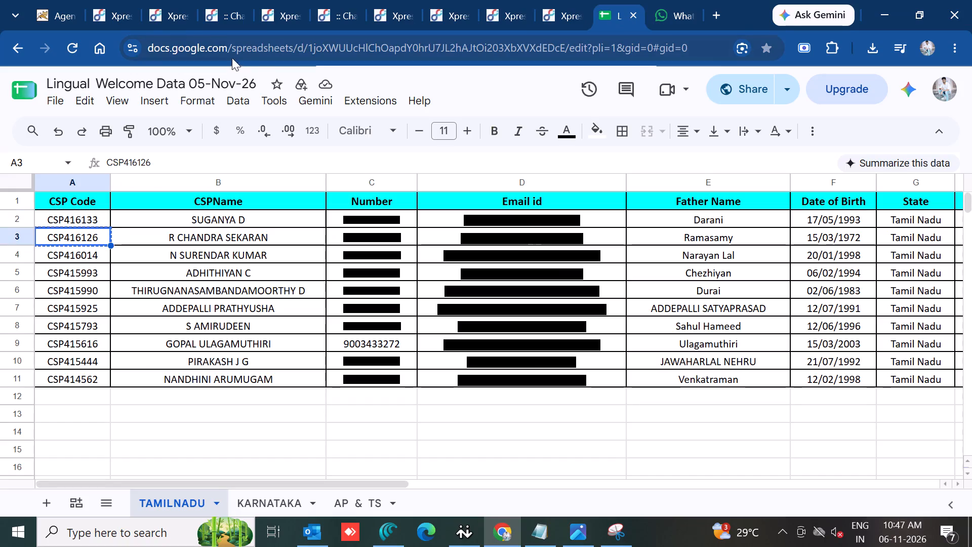
click(222, 9)
double_click(145, 251)
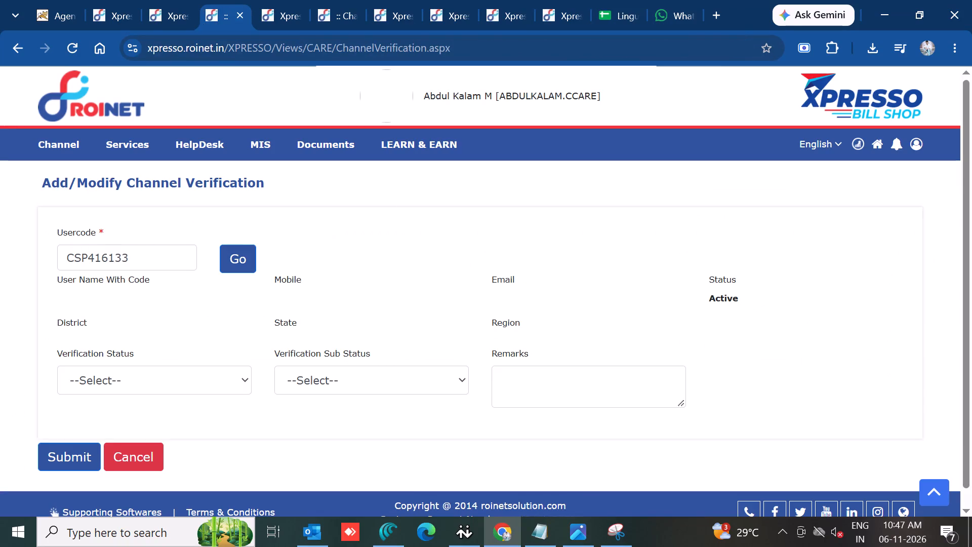
key(ctrl+v)
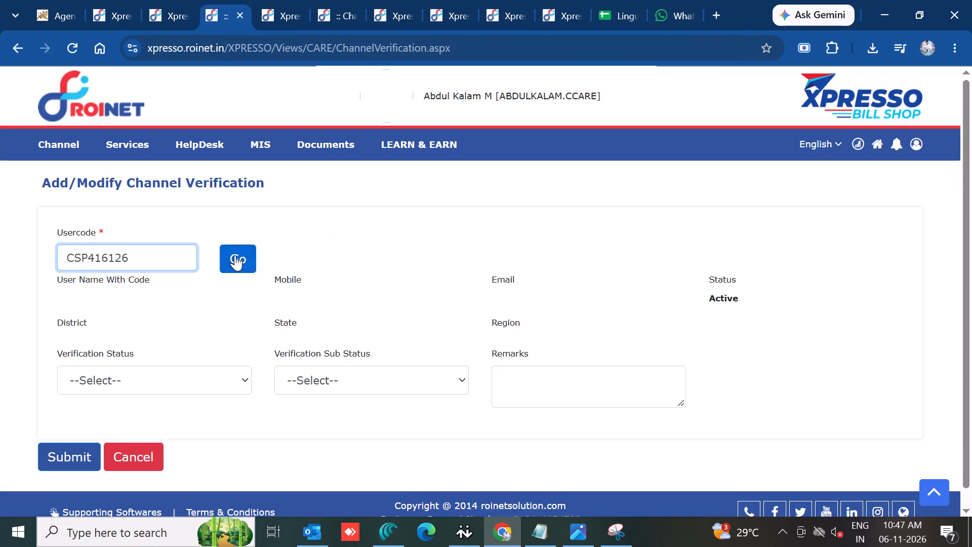
click(235, 255)
Set the CSP's verification status to Success and open the verification sub status choices.
click(226, 399)
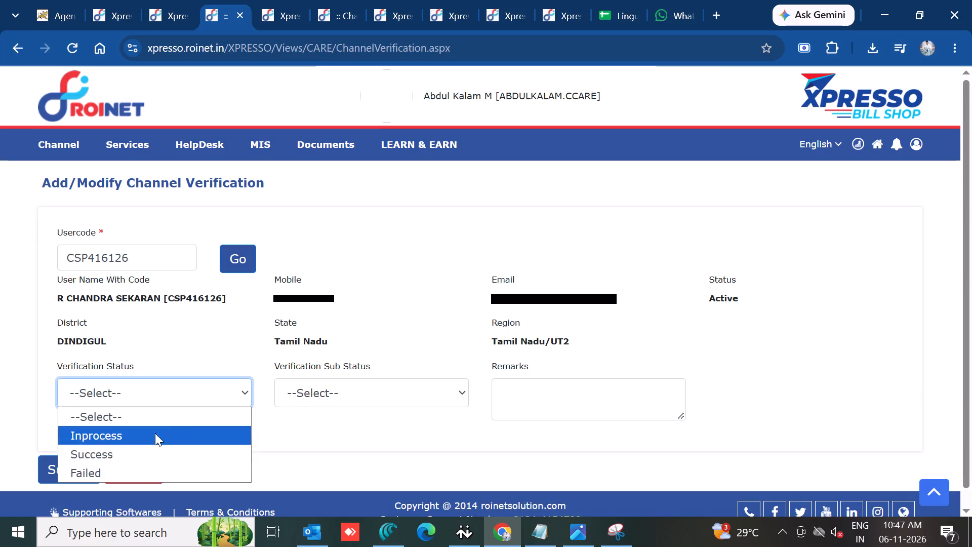
click(130, 451)
click(308, 390)
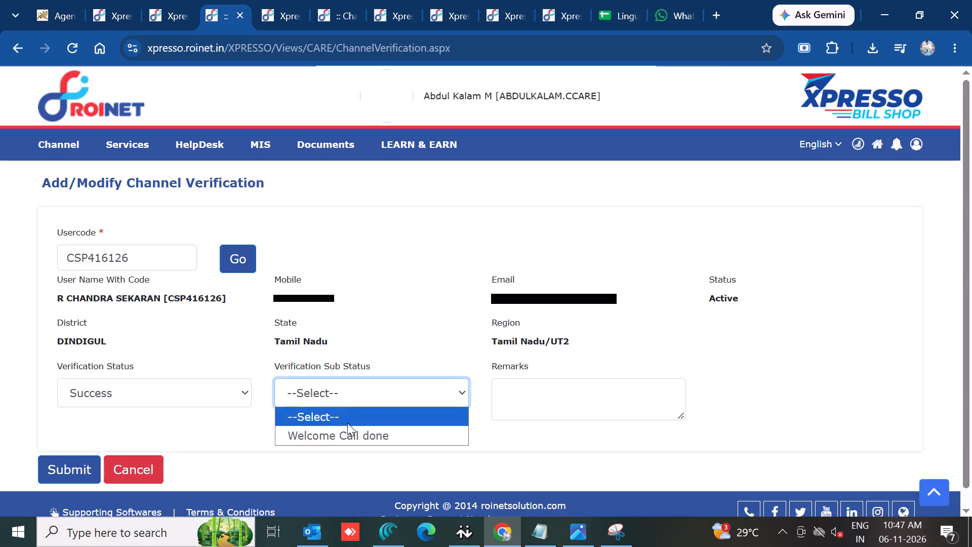
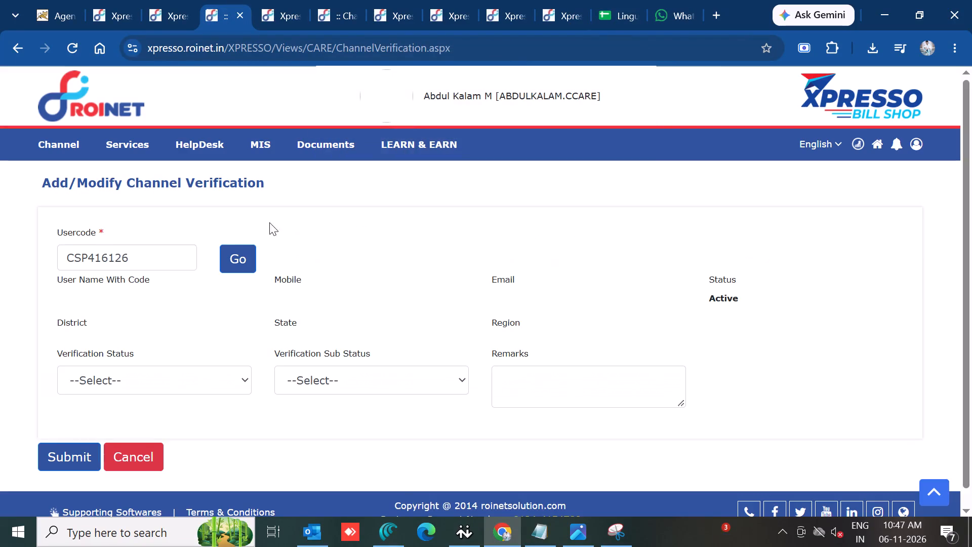
double_click(147, 262)
key(ctrl+v)
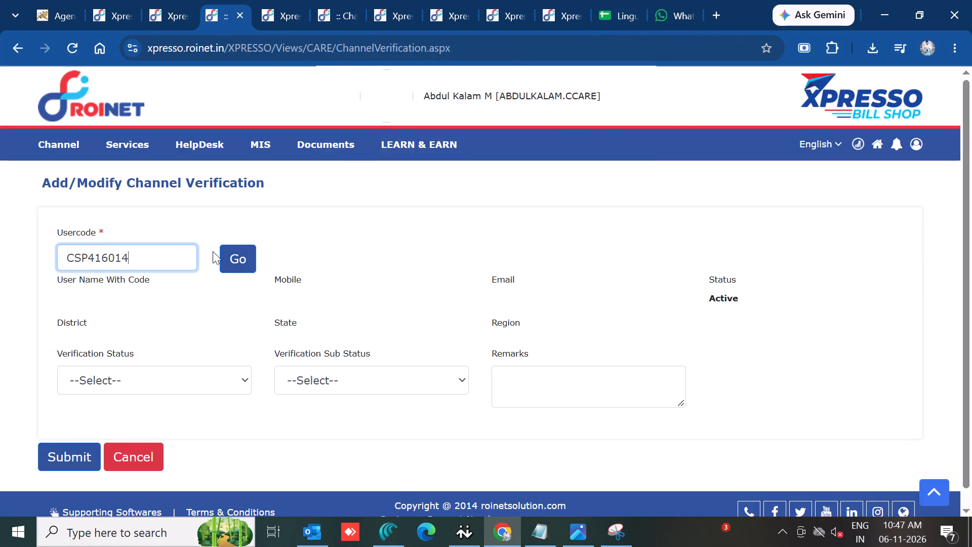
click(234, 253)
click(192, 388)
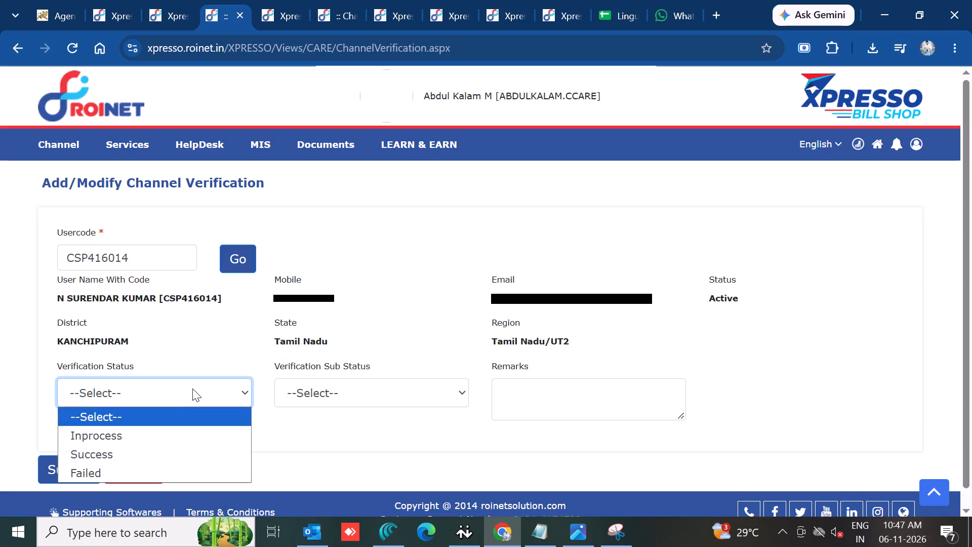
click(106, 453)
click(342, 397)
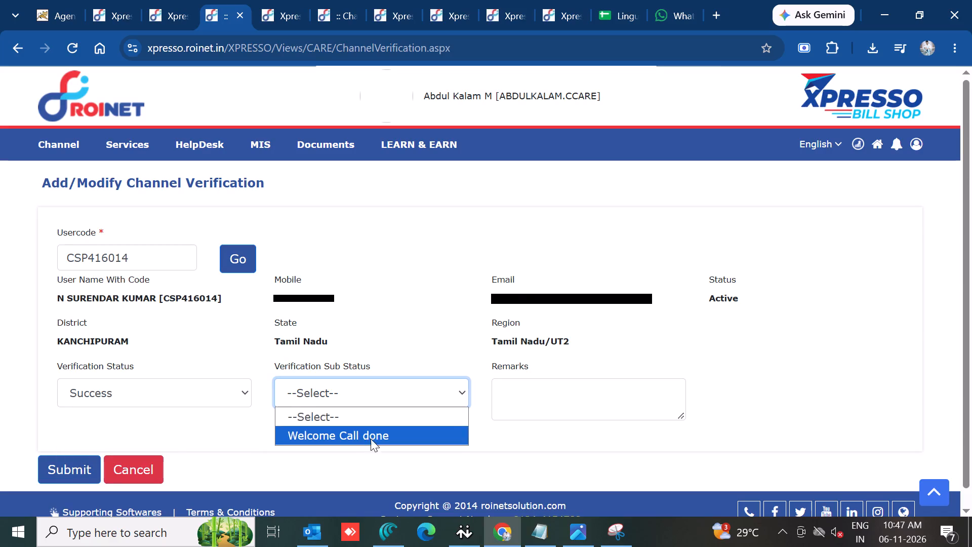
click(359, 443)
click(71, 471)
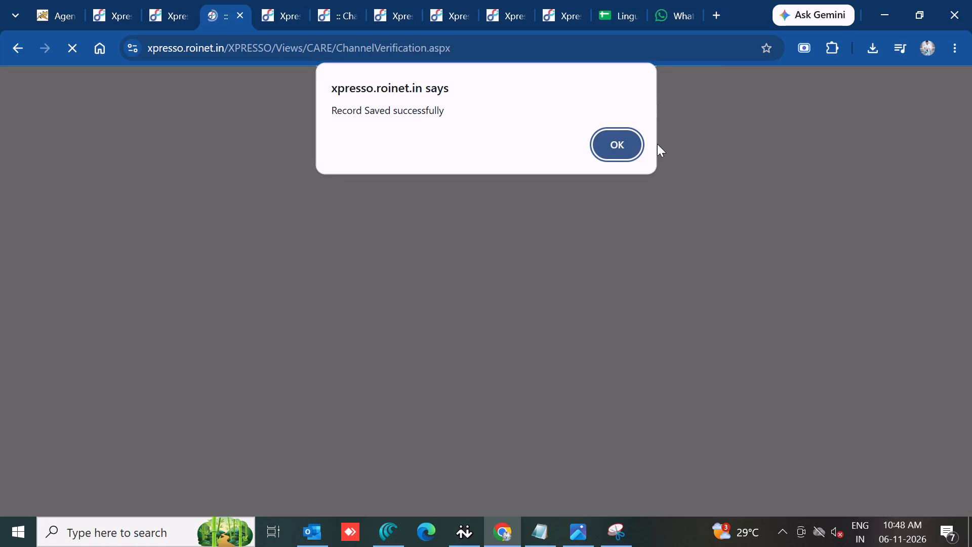
click(628, 147)
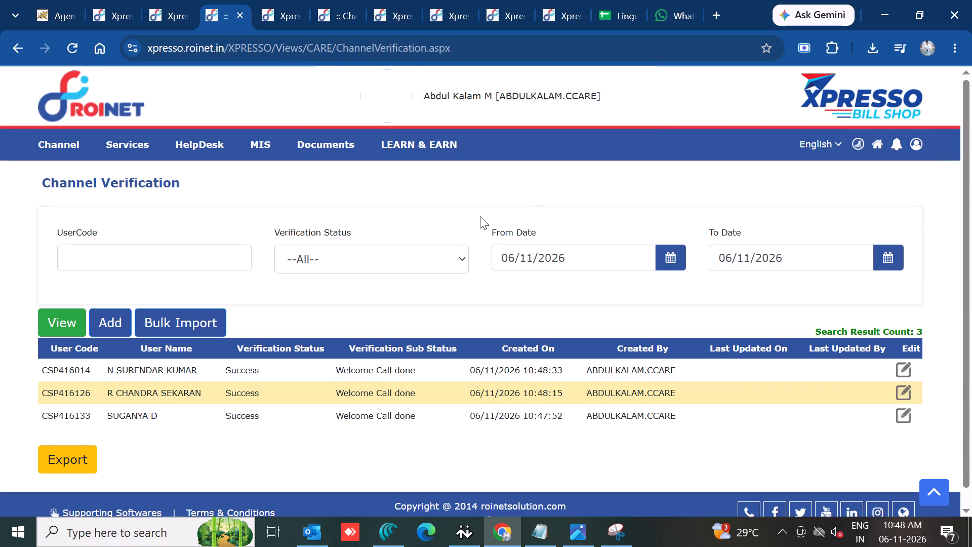
Switch to the Lingual Welcome Data 05-Nov-26 spreadsheet to get the next CSP code on the TAMILNADU sheet.
click(617, 0)
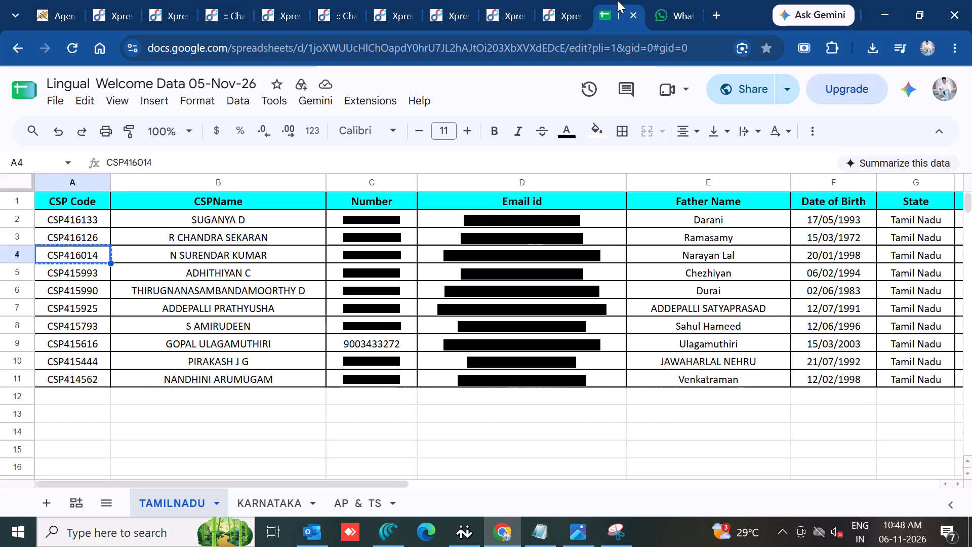
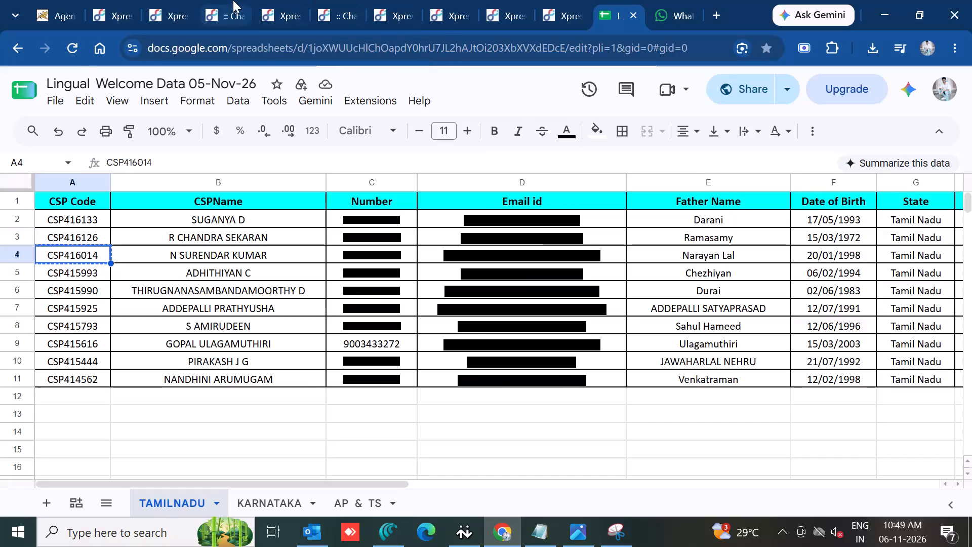
click(233, 0)
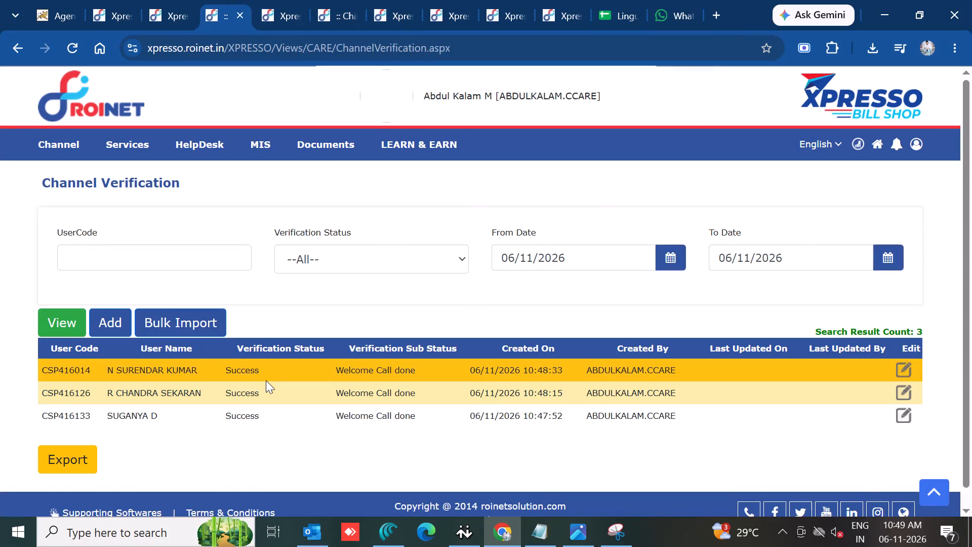
click(608, 6)
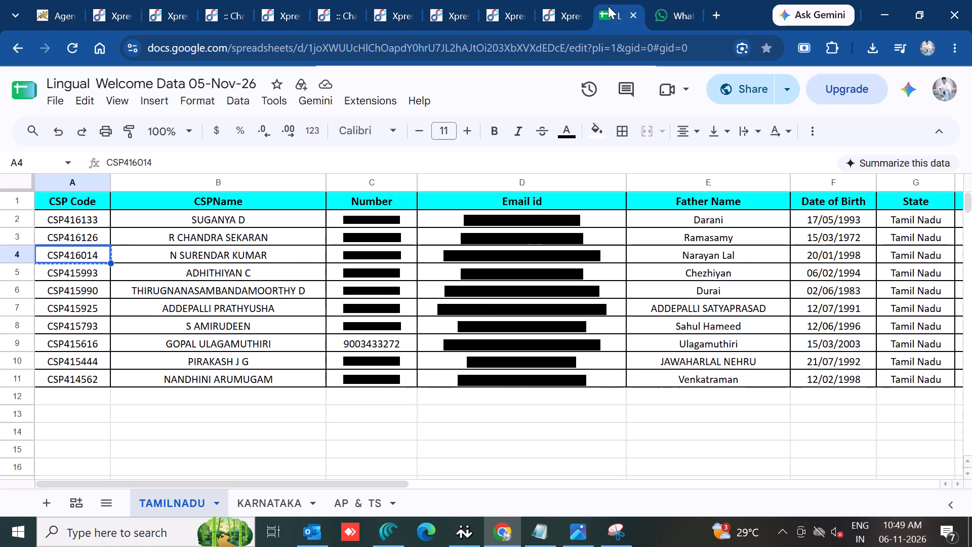
key(Down)
key(ctrl+c)
click(232, 0)
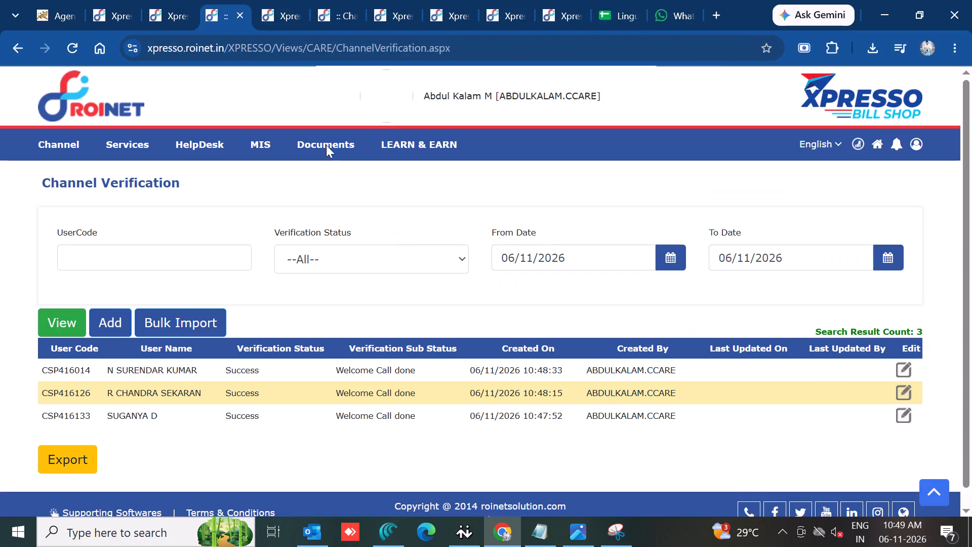
click(113, 318)
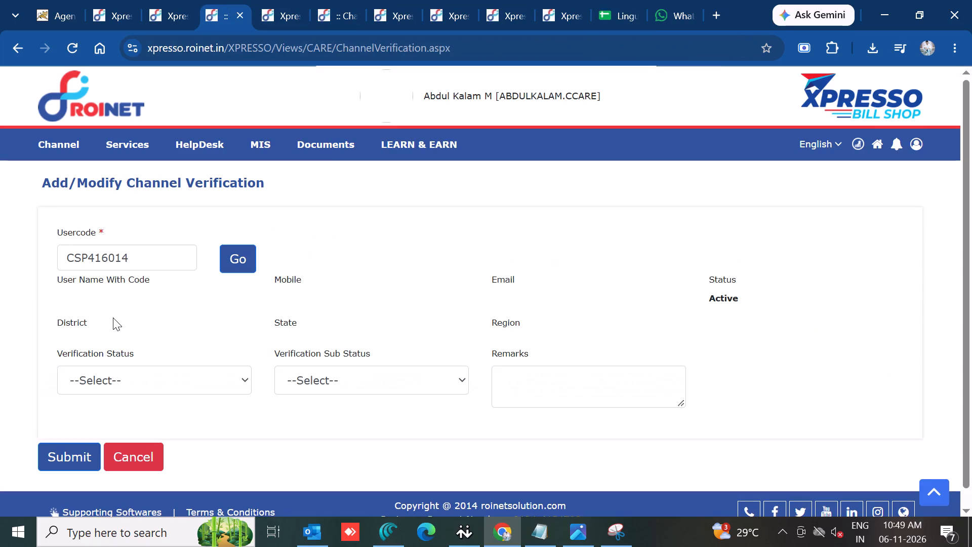
double_click(160, 254)
key(ctrl+v)
click(231, 260)
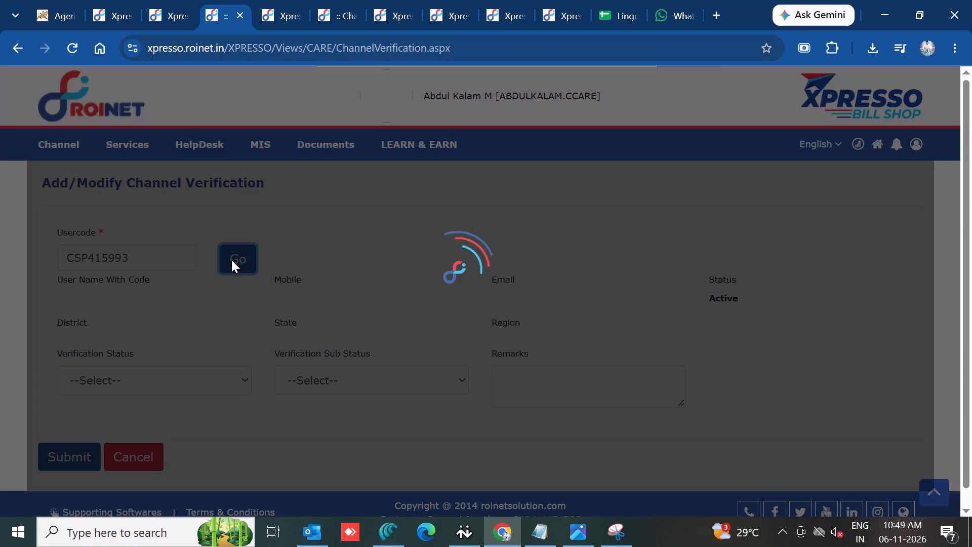
click(230, 385)
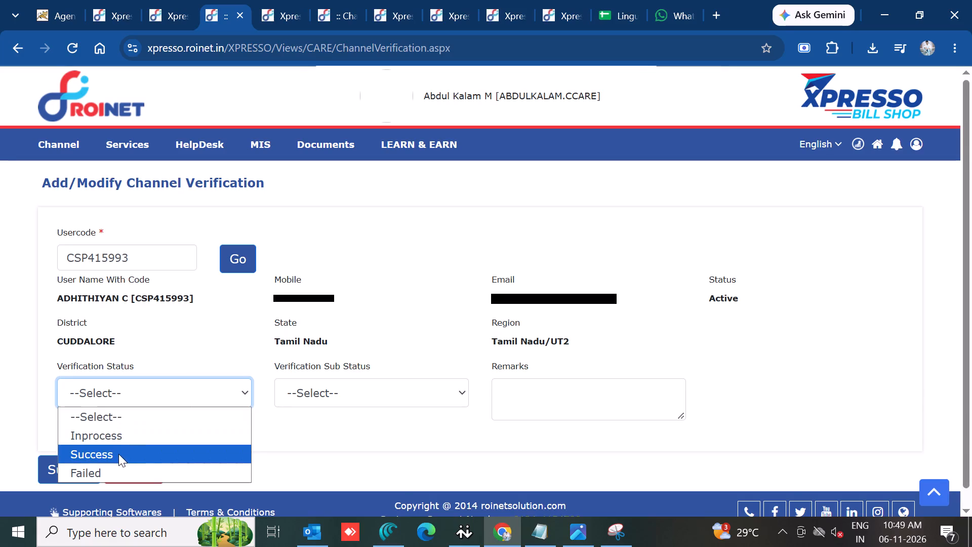
click(118, 454)
click(328, 394)
click(336, 441)
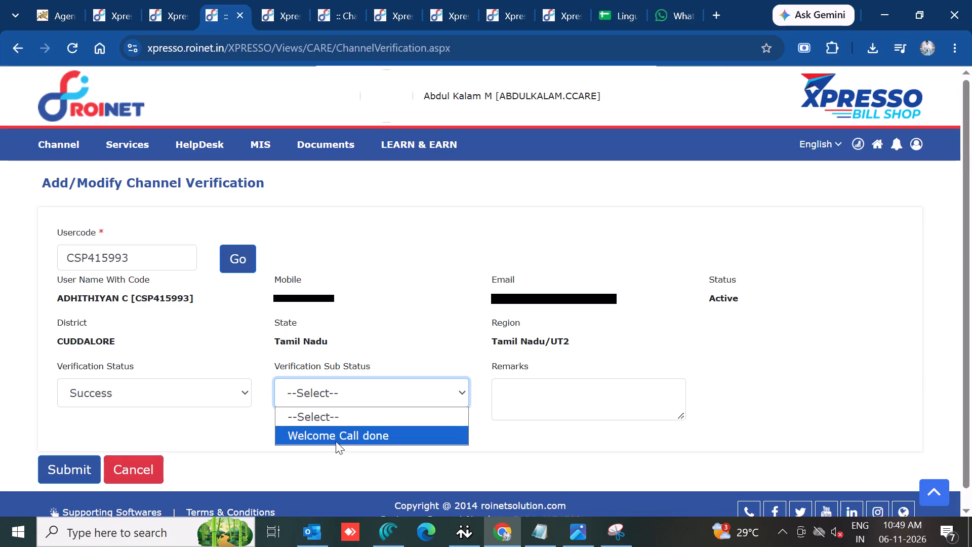
click(81, 467)
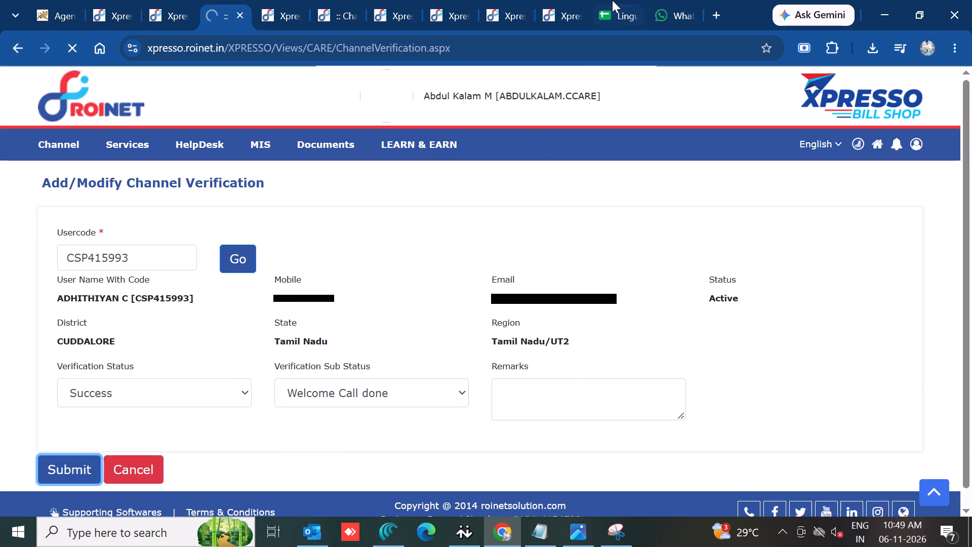
click(612, 0)
key(Down)
key(ctrl+c)
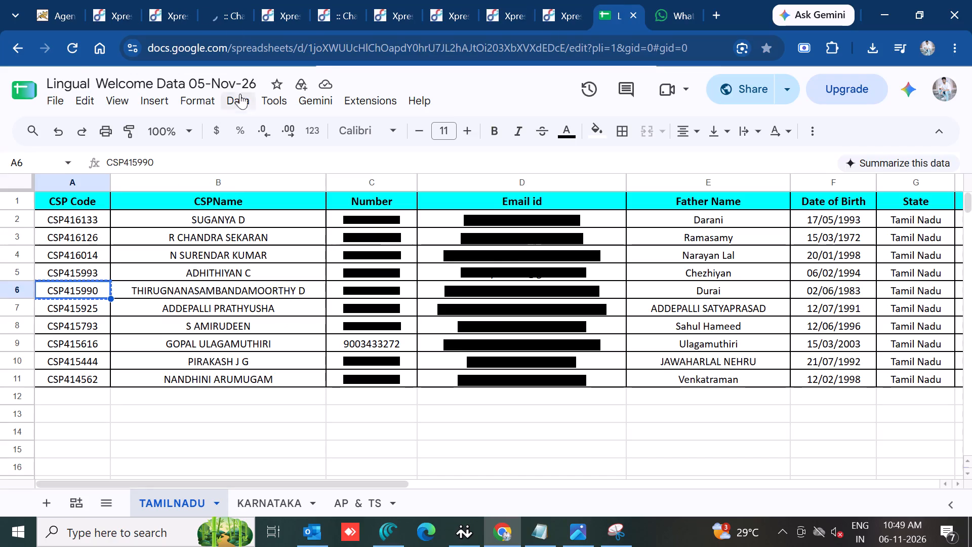
click(223, 0)
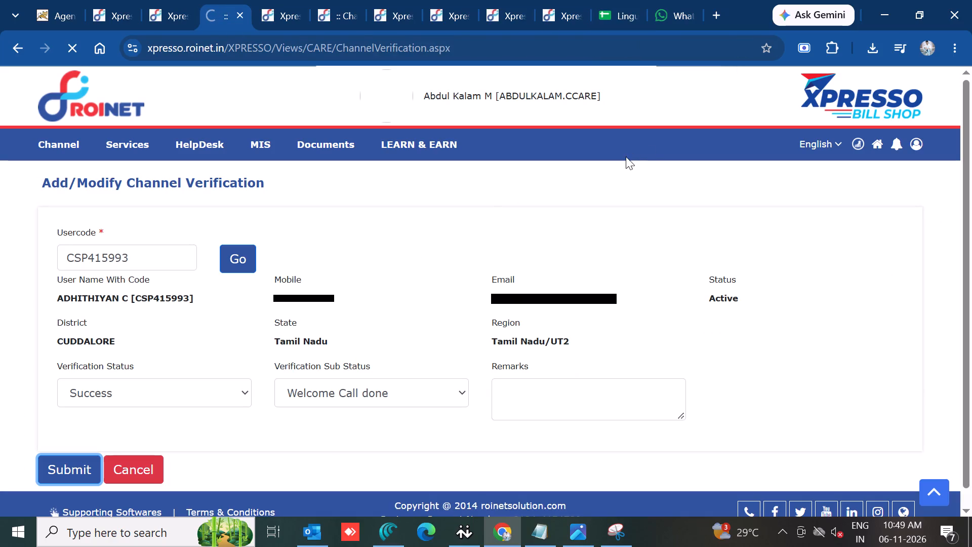
click(617, 154)
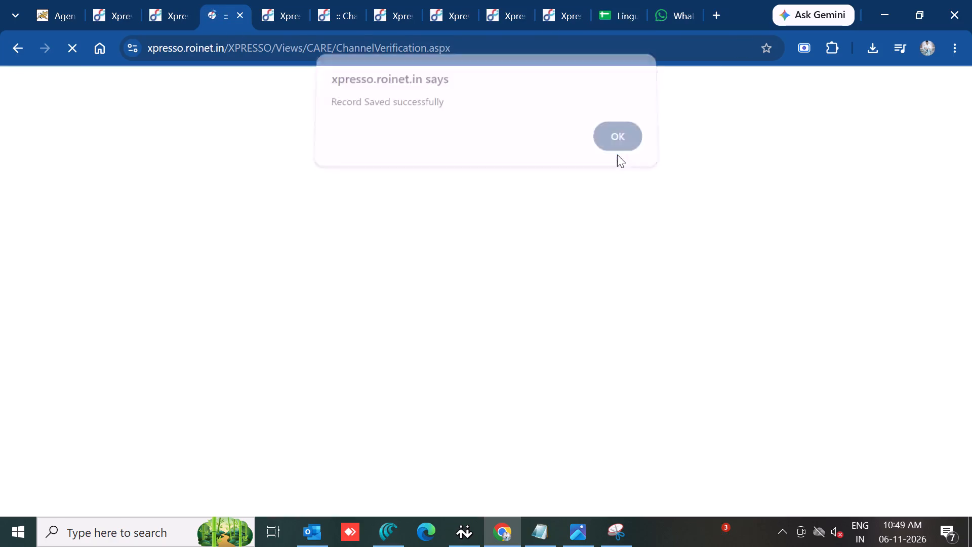
click(105, 332)
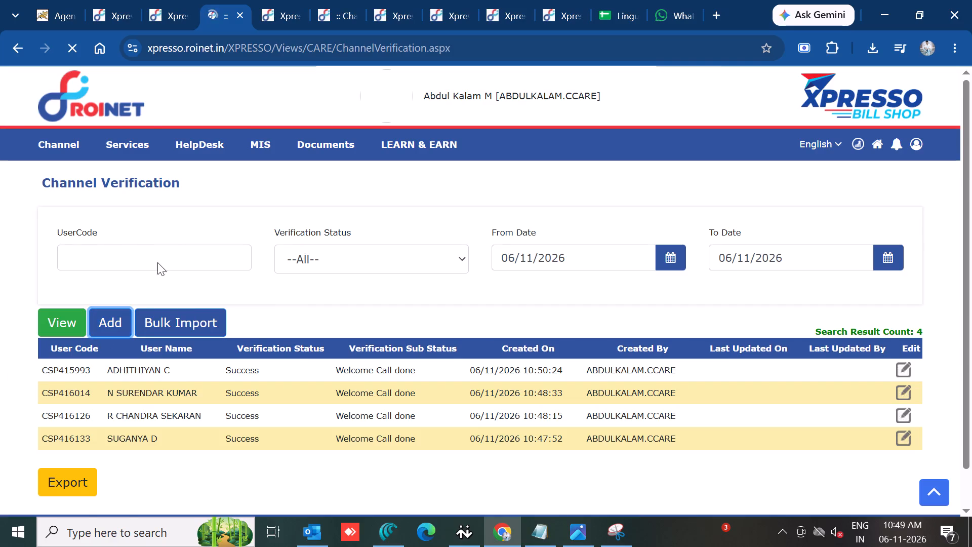
double_click(148, 258)
key(ctrl+v)
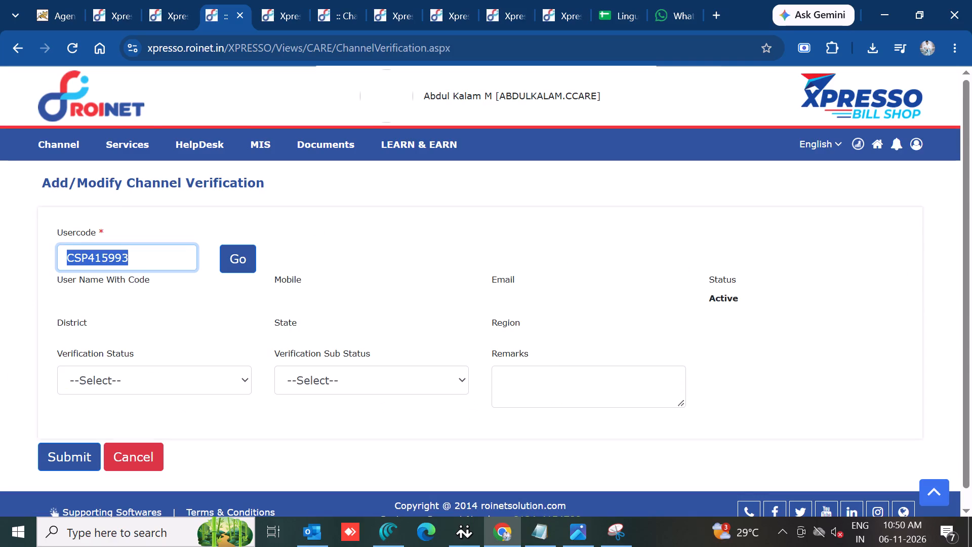
click(234, 259)
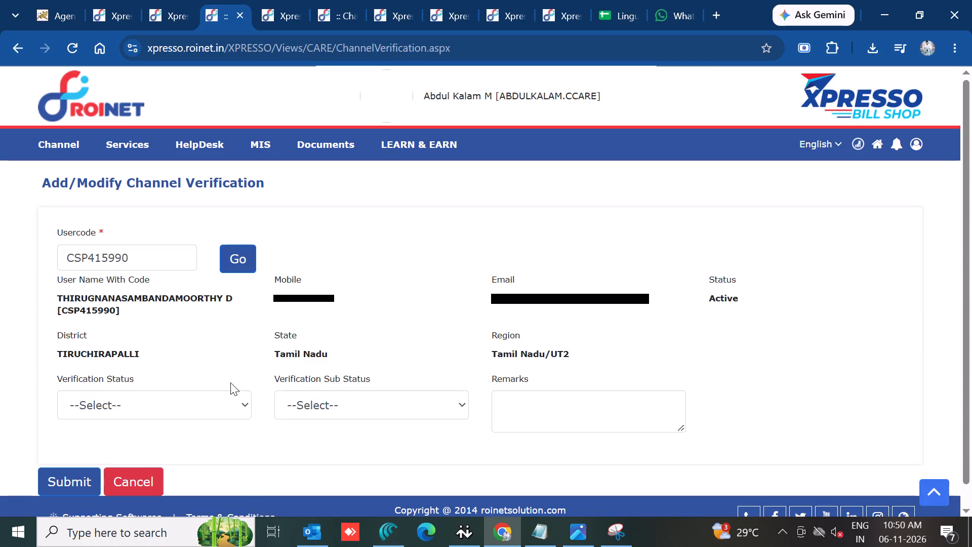
click(201, 406)
click(119, 464)
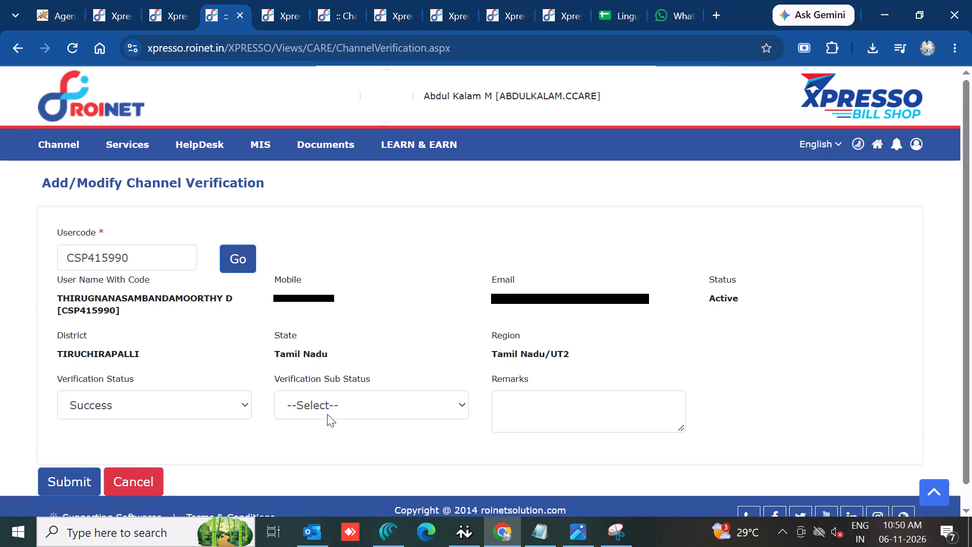
click(325, 409)
click(342, 444)
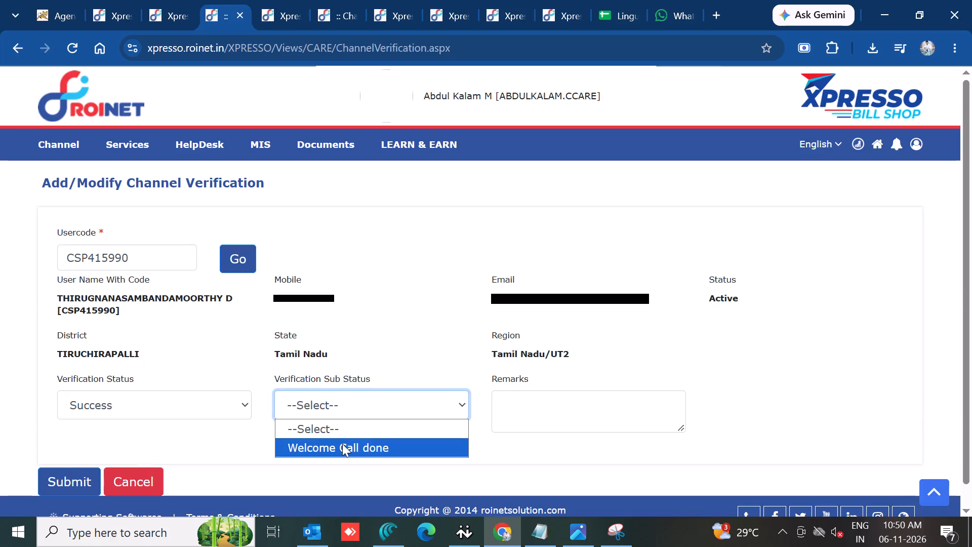
click(84, 473)
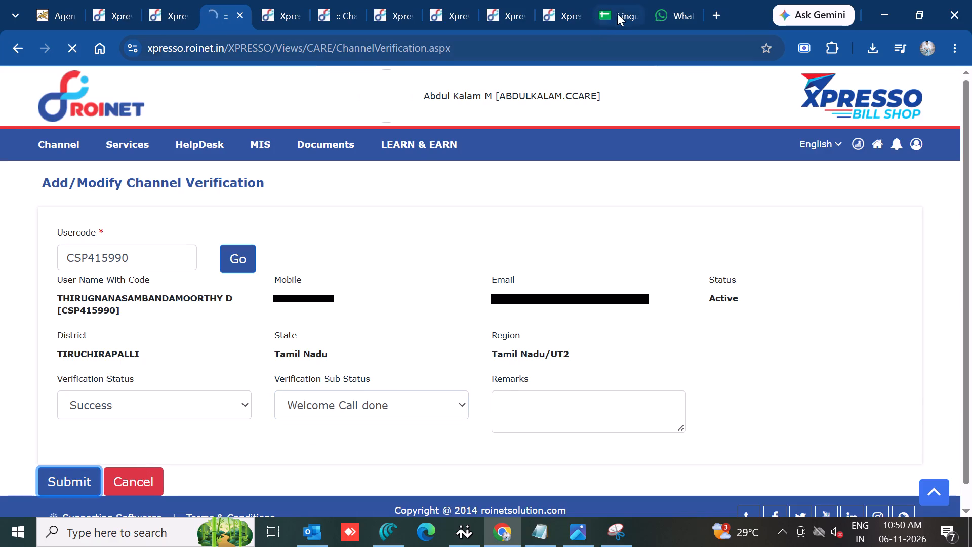
click(619, 12)
key(Down)
key(ctrl+c)
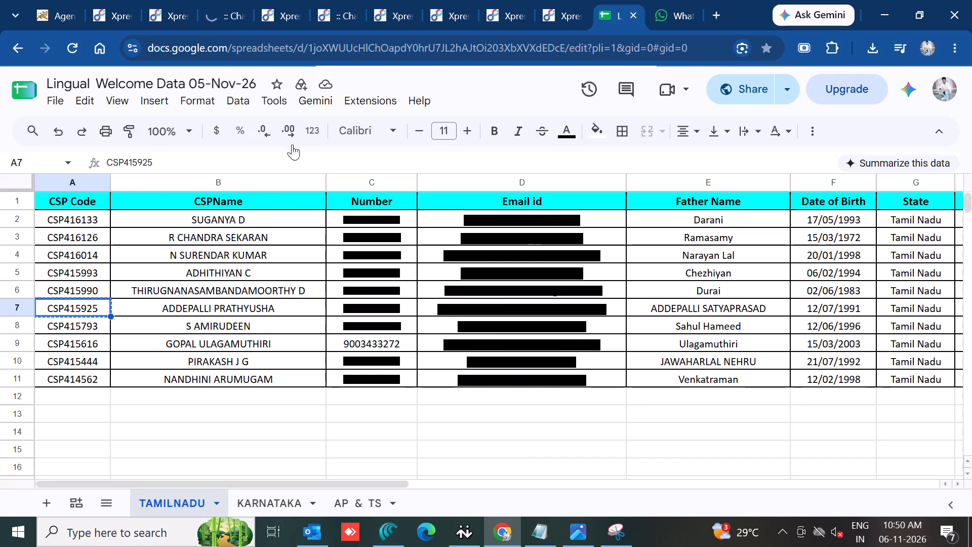
click(218, 0)
click(607, 146)
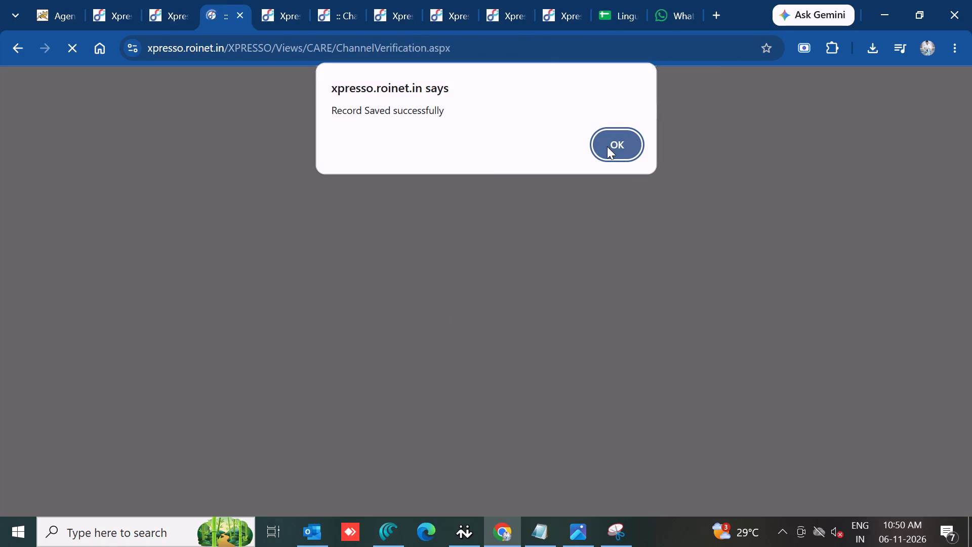
click(107, 318)
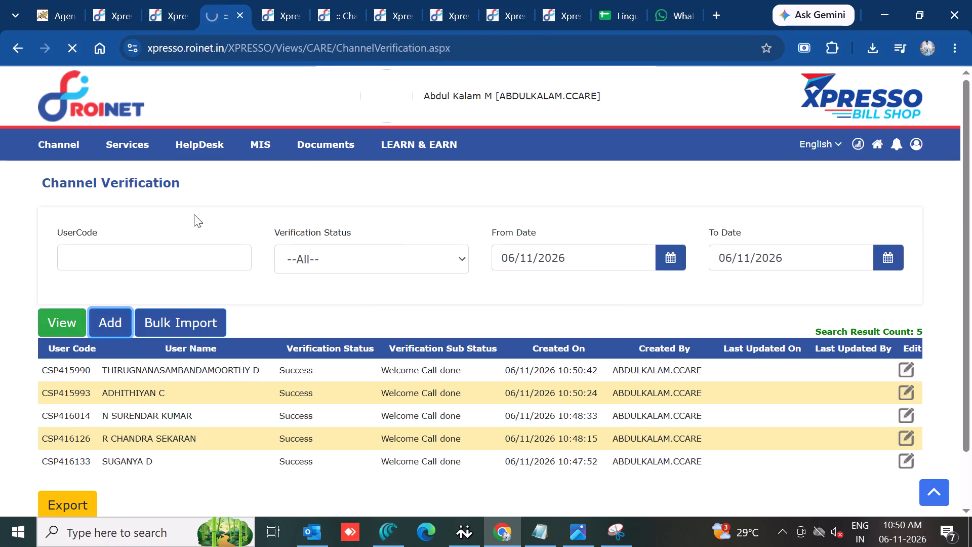
double_click(167, 256)
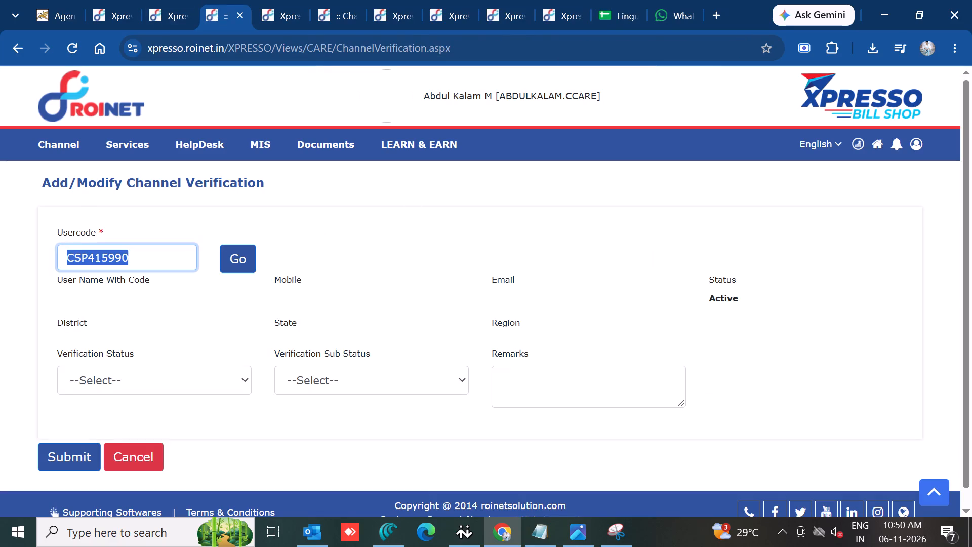
key(ctrl+v)
click(239, 257)
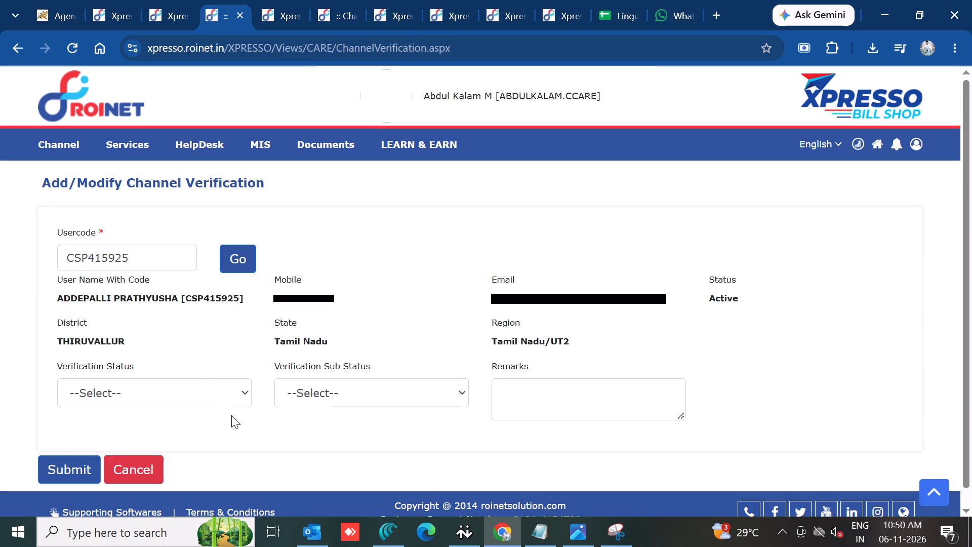
click(217, 396)
click(148, 450)
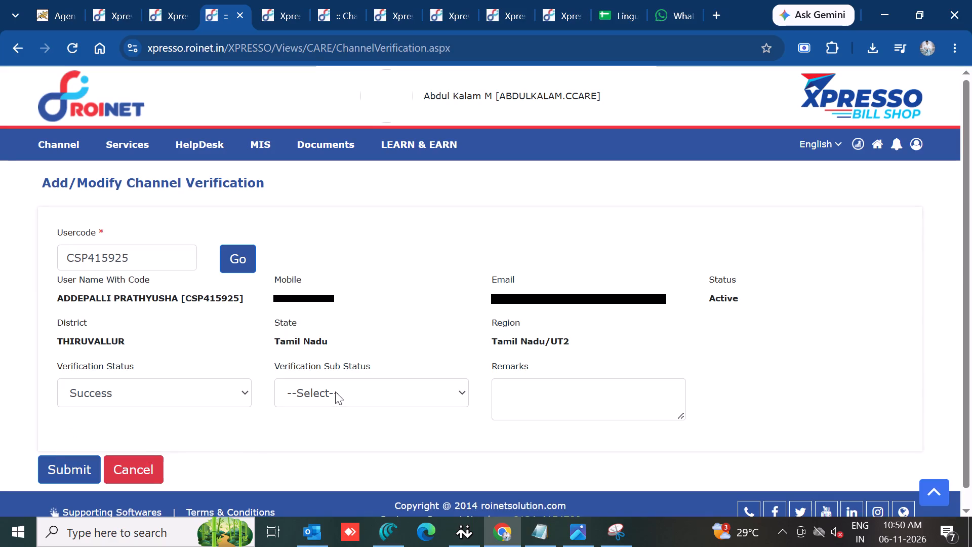
click(336, 392)
click(346, 438)
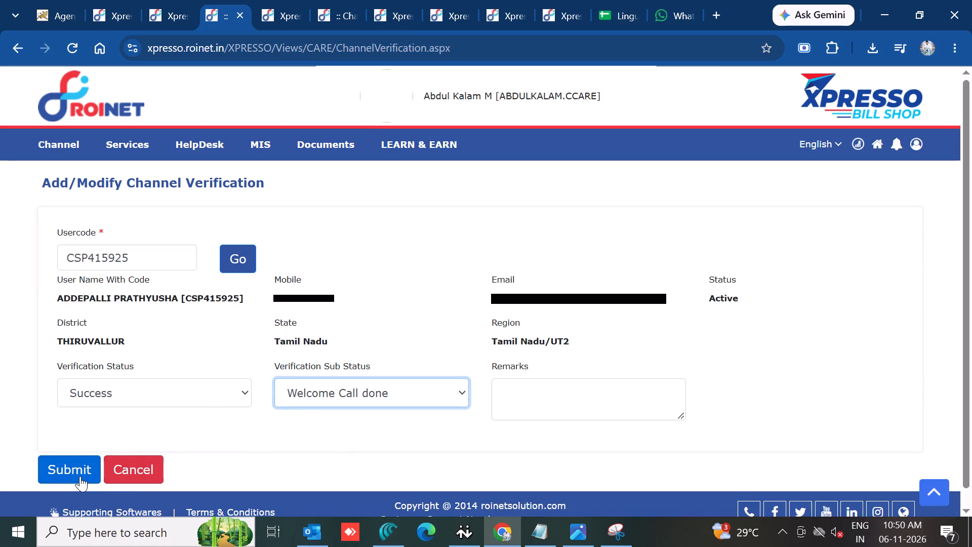
click(80, 476)
click(607, 16)
key(Down)
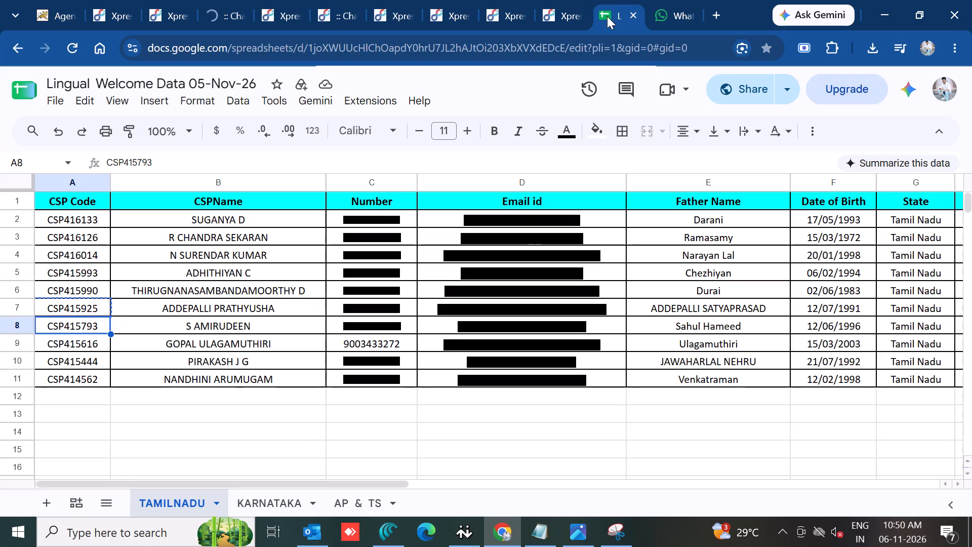
key(ctrl+c)
click(223, 0)
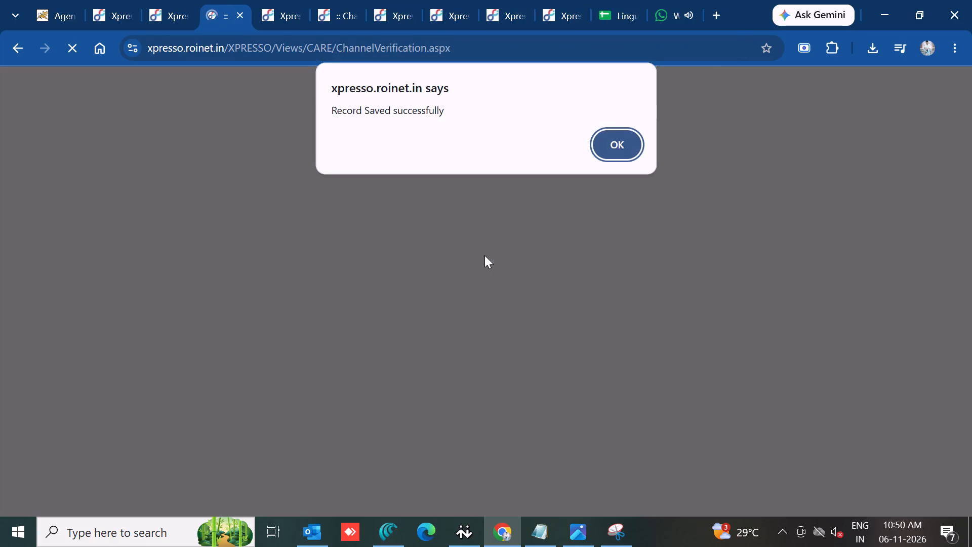
click(619, 139)
click(108, 313)
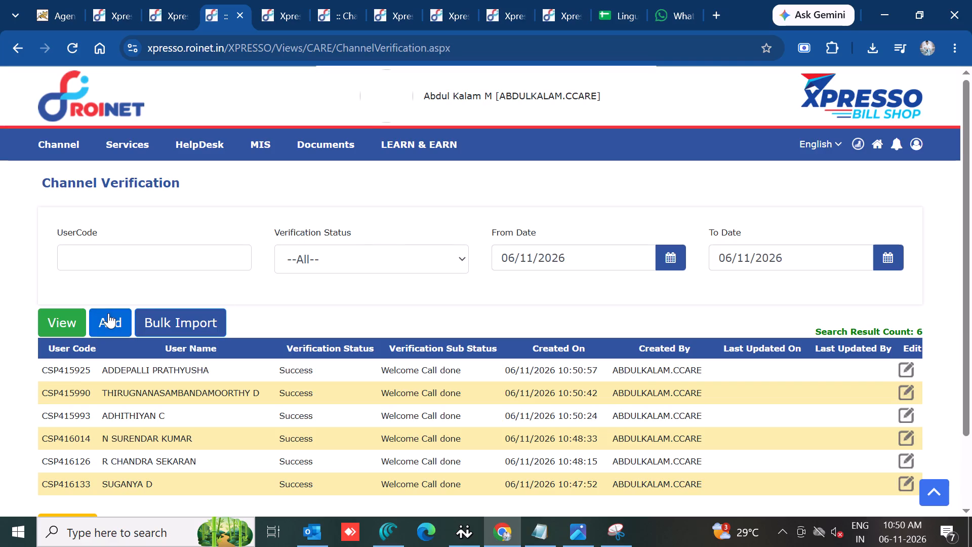
double_click(151, 257)
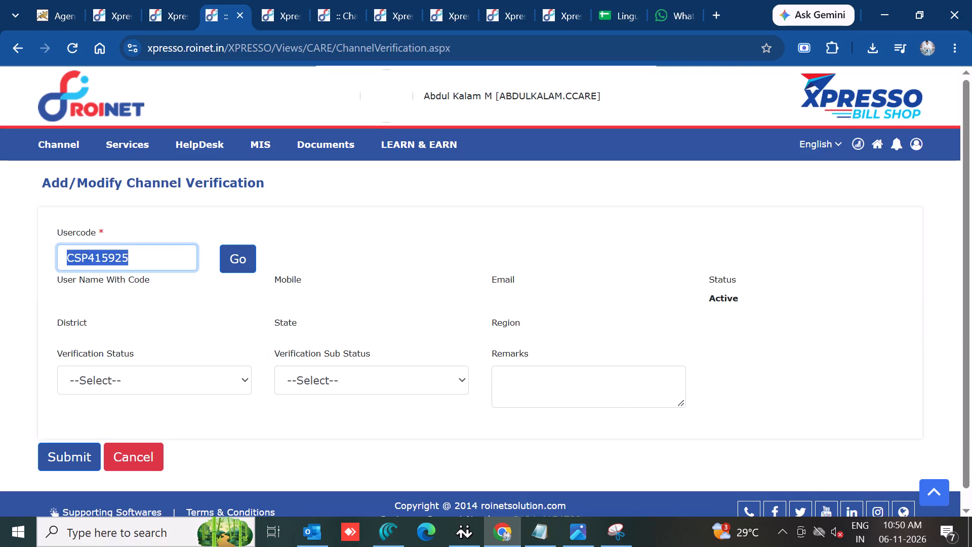
key(ctrl+v)
click(235, 258)
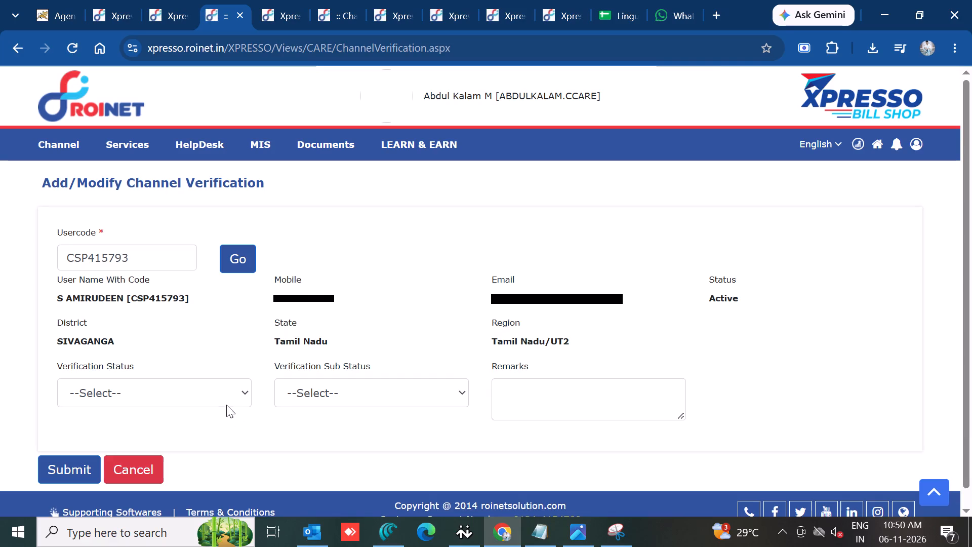
click(226, 405)
click(157, 451)
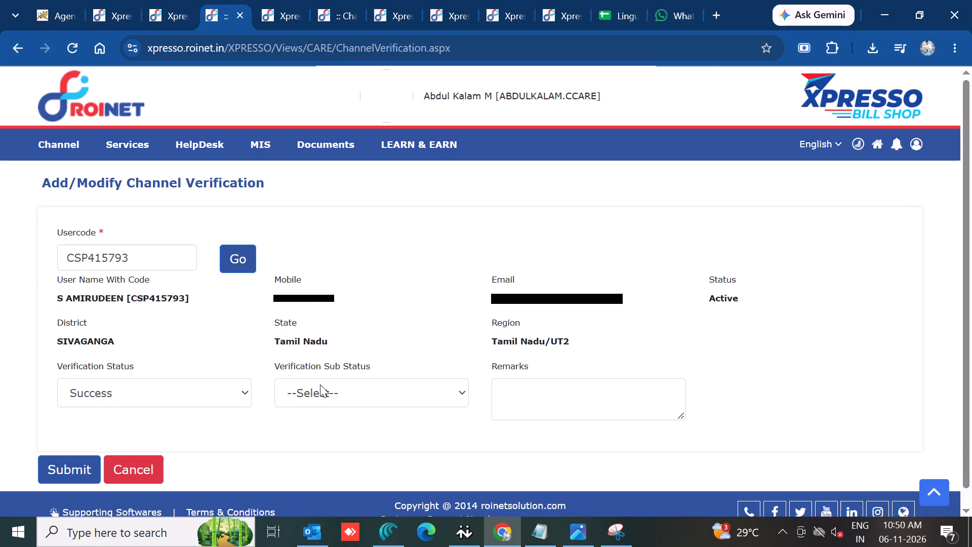
click(320, 384)
click(308, 431)
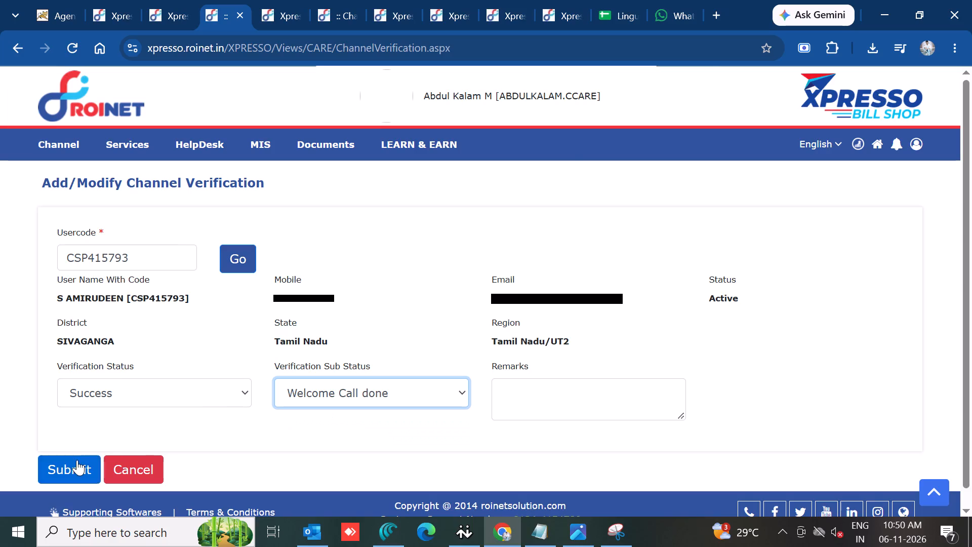
click(77, 460)
Switch to the Lingual Welcome Data 05-Nov-26 spreadsheet to get the next CSP code on the TAMILNADU sheet.
click(622, 2)
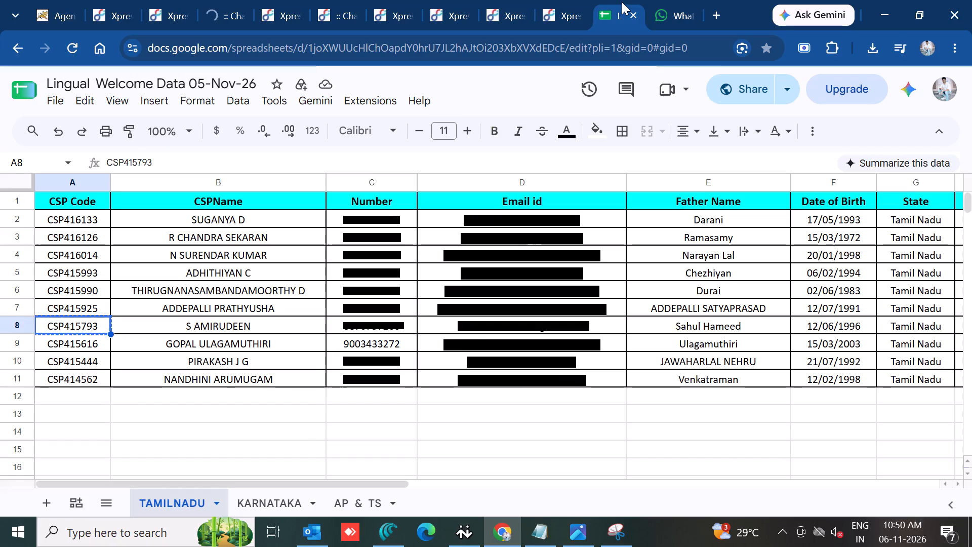
Copy the CSP code in row 9 of the TAMILNADU sheet and load that CSP's details in a new channel verification.
key(Down)
key(ctrl+c)
click(214, 0)
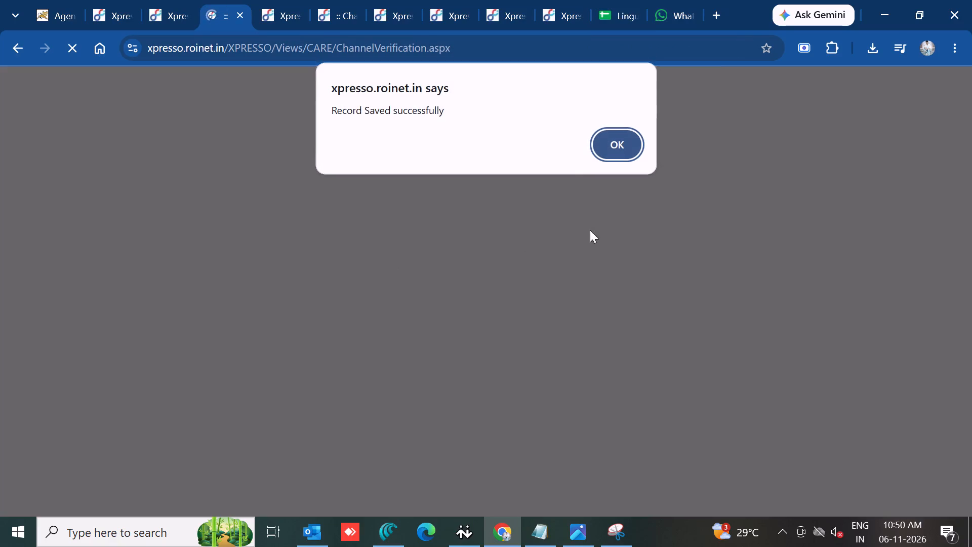
click(618, 140)
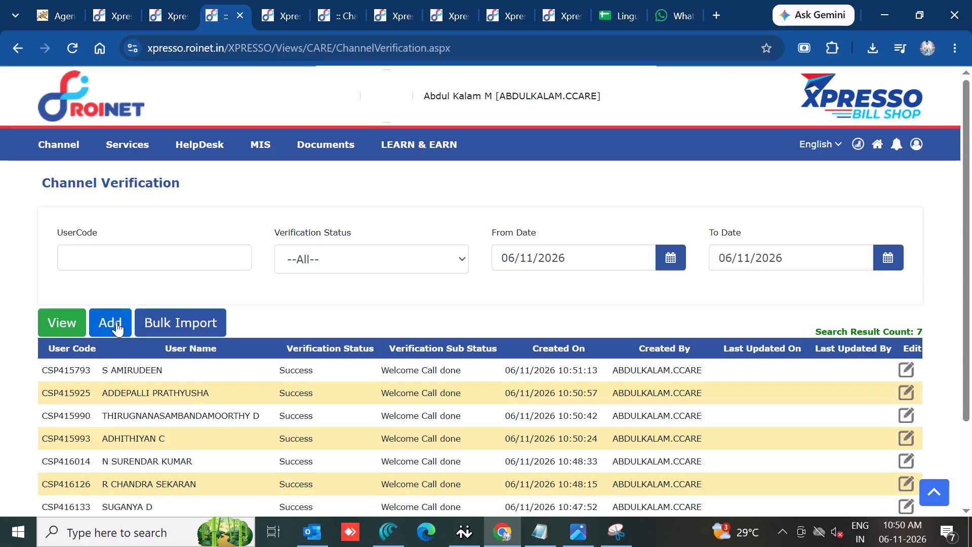
click(116, 322)
double_click(154, 259)
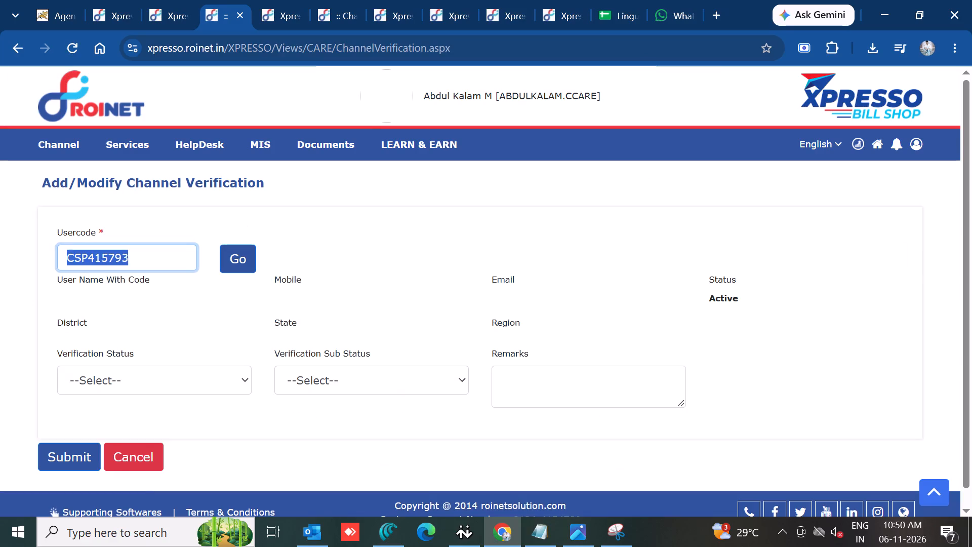
key(ctrl+v)
click(236, 263)
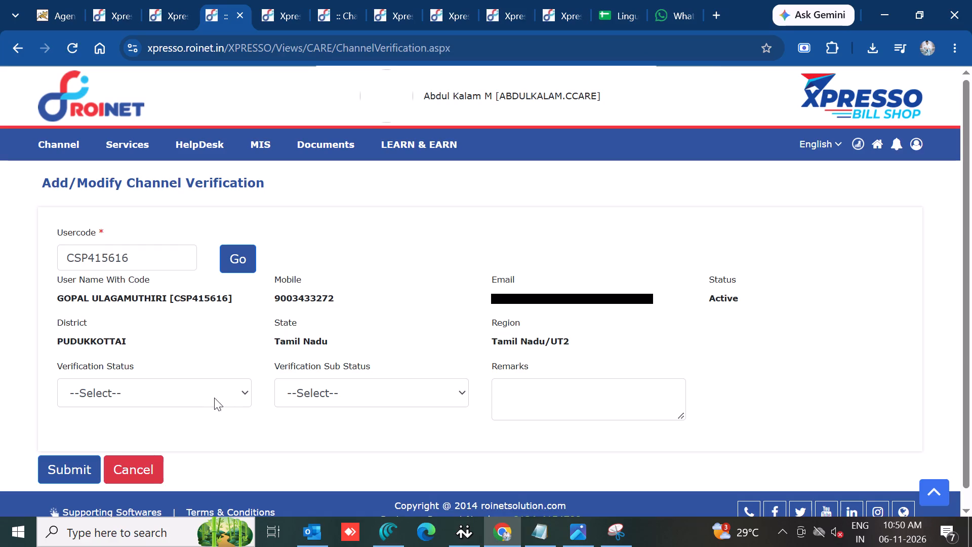
Set the verification status to Success with sub status Welcome Call done, and submit the channel verification.
click(214, 398)
click(110, 450)
click(306, 392)
click(289, 427)
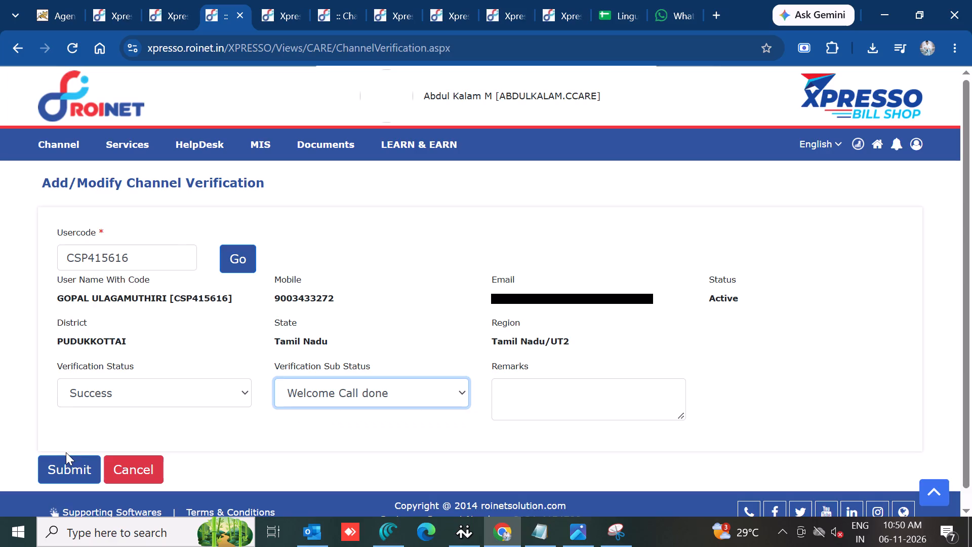
click(66, 452)
click(69, 462)
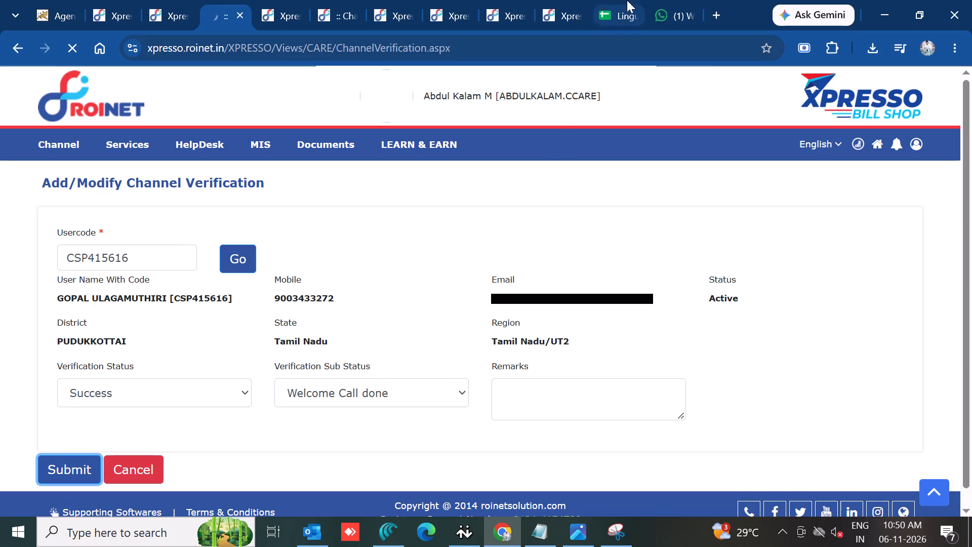
Copy the CSP code in row 10 of the TAMILNADU sheet and load that CSP's details in a new channel verification.
click(627, 0)
key(Down)
key(ctrl+c)
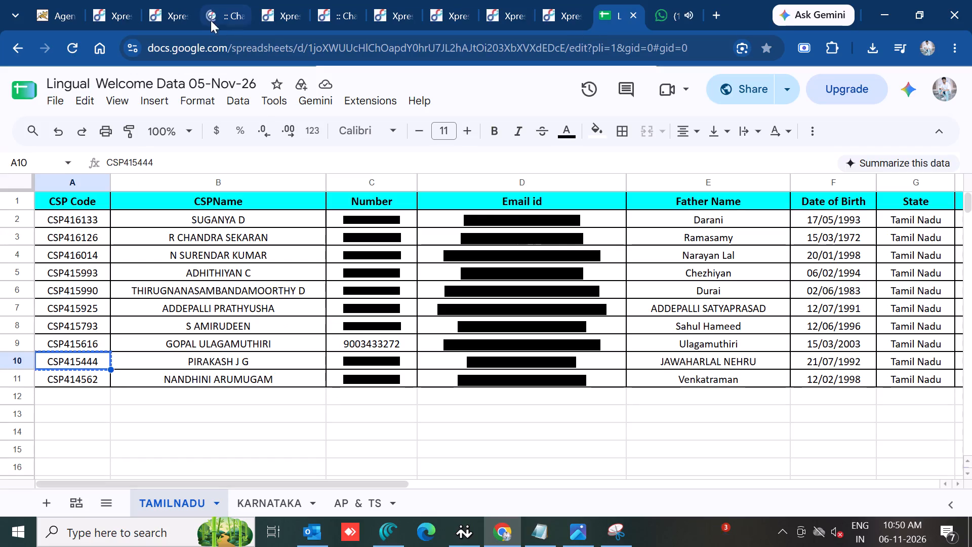
click(210, 7)
click(621, 134)
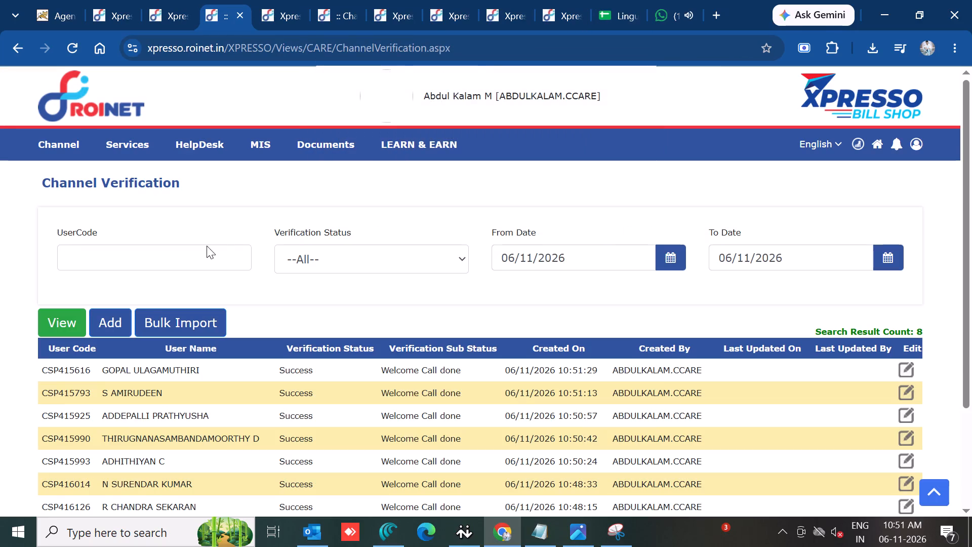
click(114, 327)
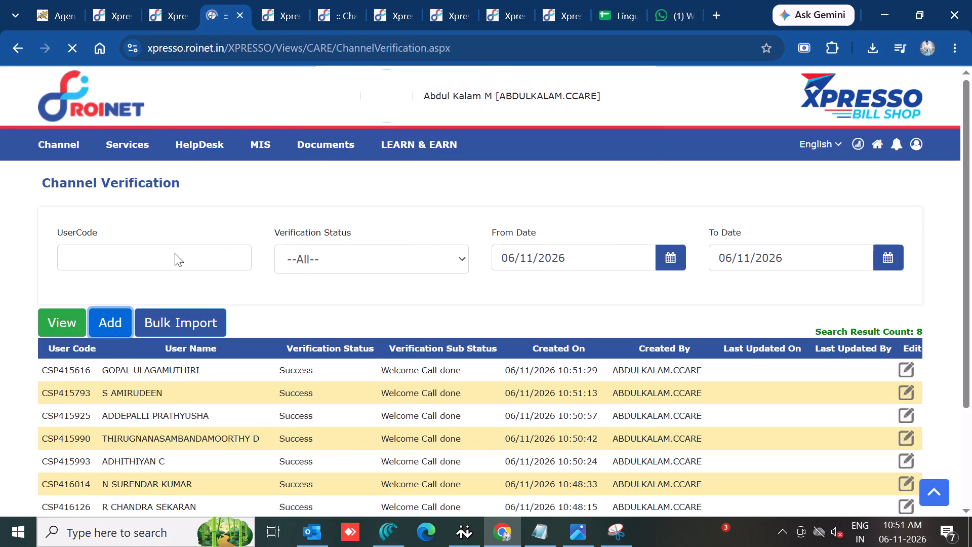
double_click(157, 253)
key(ctrl+v)
click(228, 252)
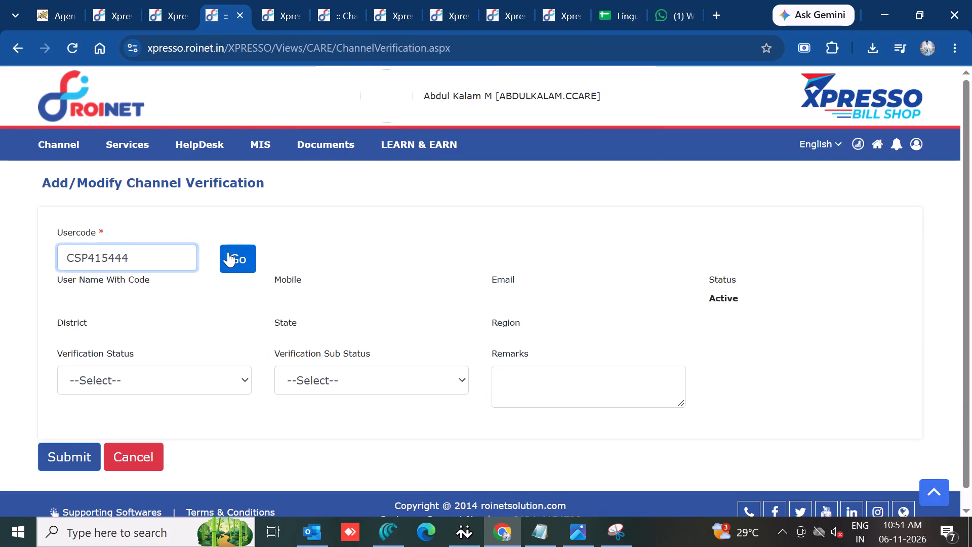
Set the verification status to Success and the verification sub status to Welcome Call done for the loaded CSP.
click(189, 388)
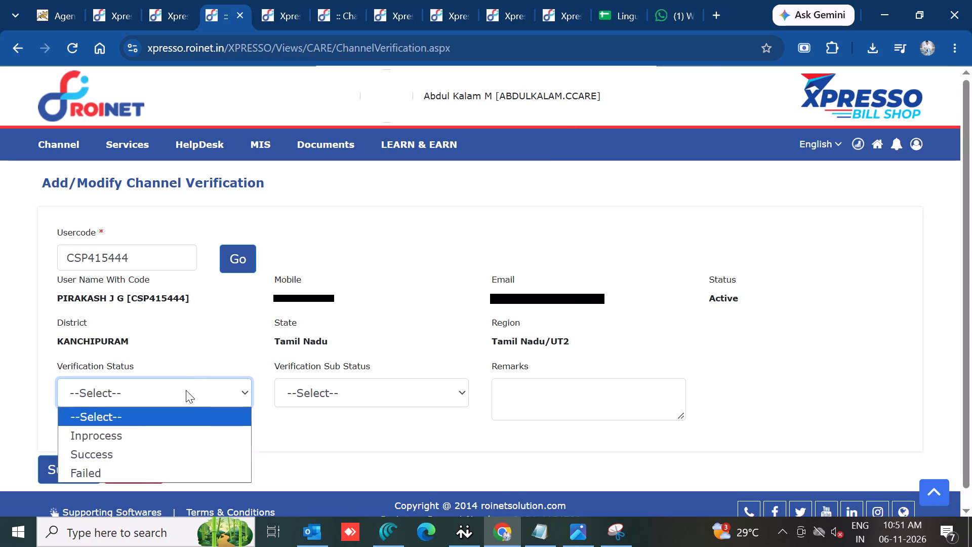
click(119, 448)
click(301, 394)
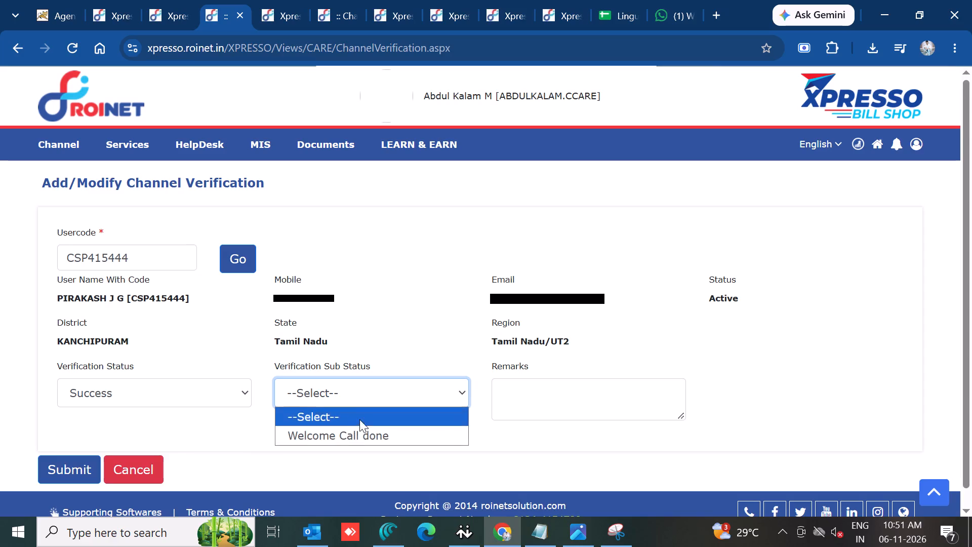
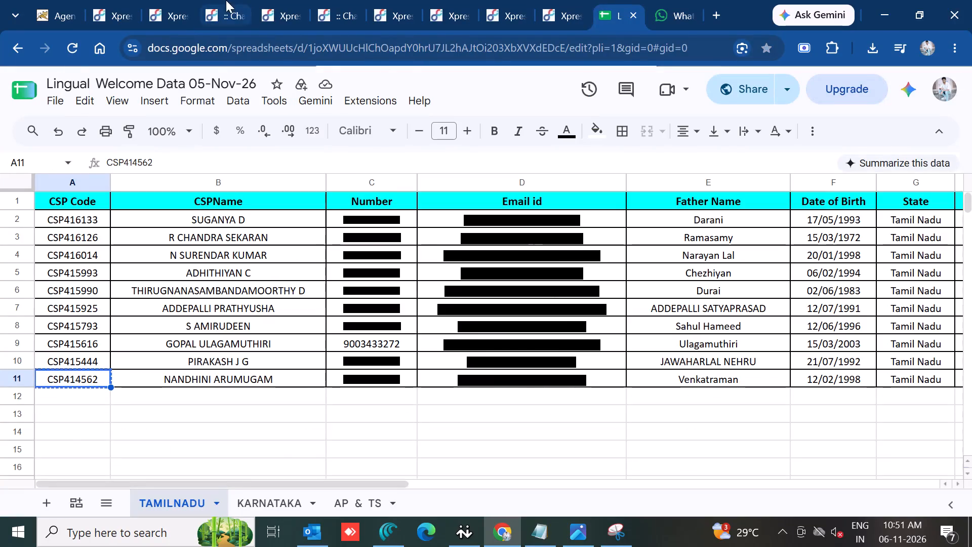
double_click(154, 250)
key(ctrl+v)
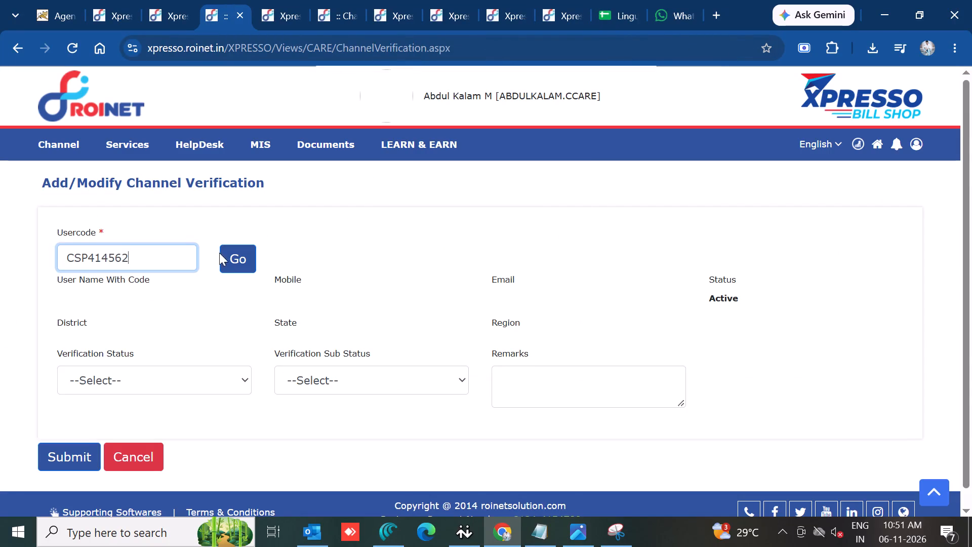
click(239, 256)
click(182, 396)
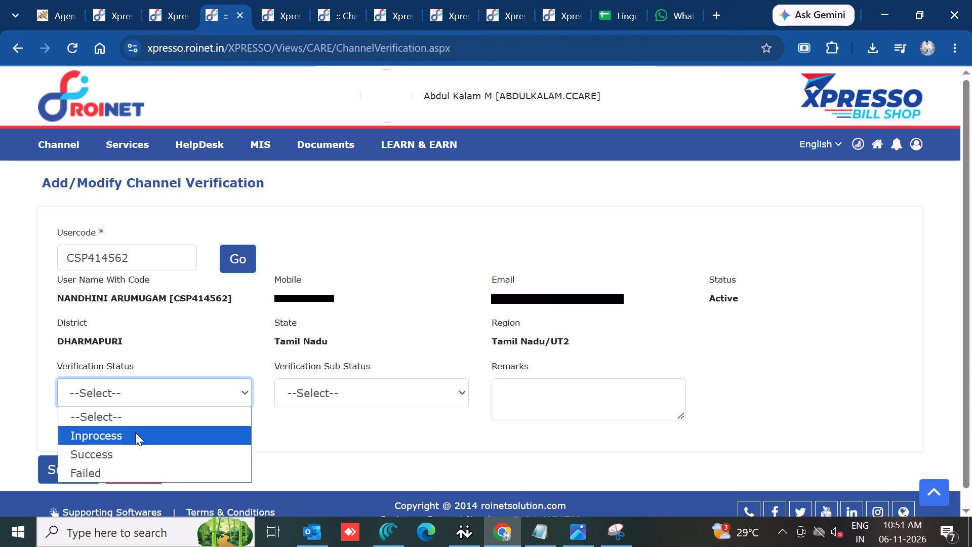
click(111, 452)
click(322, 395)
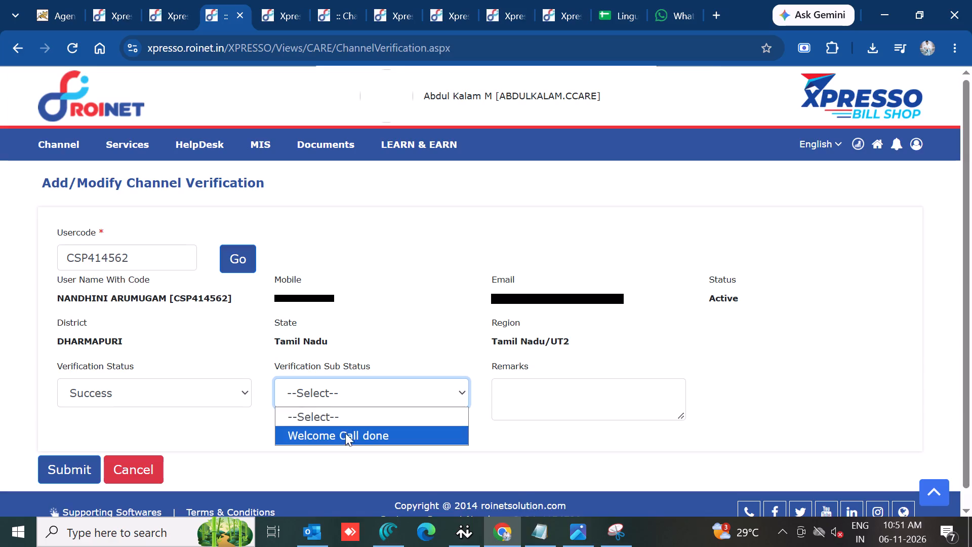
click(342, 434)
click(72, 471)
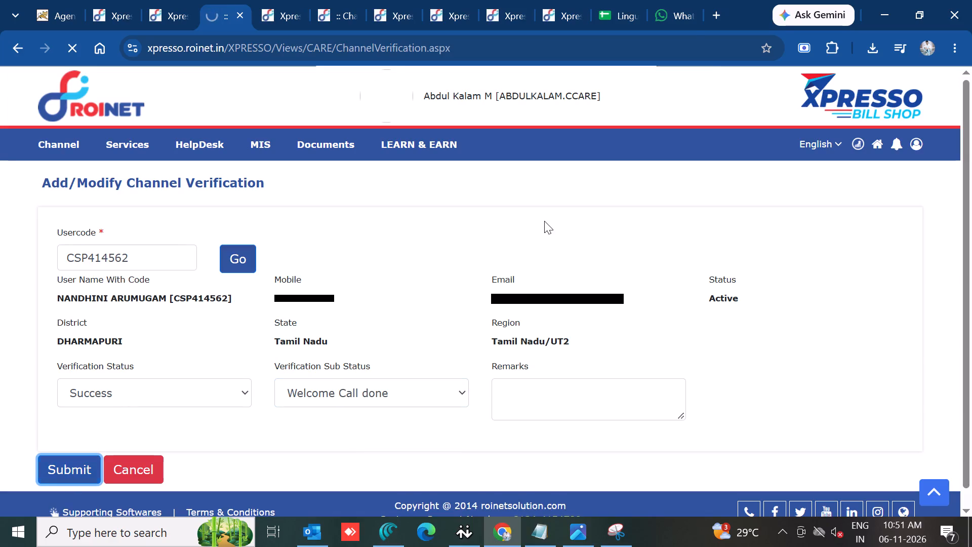
On the TAMILNADU sheet of Lingual Welcome Data 05-Nov-26, set Call Status to Welcome call Done for rows 2 to 11.
click(611, 0)
scroll(730, 305, left, 3)
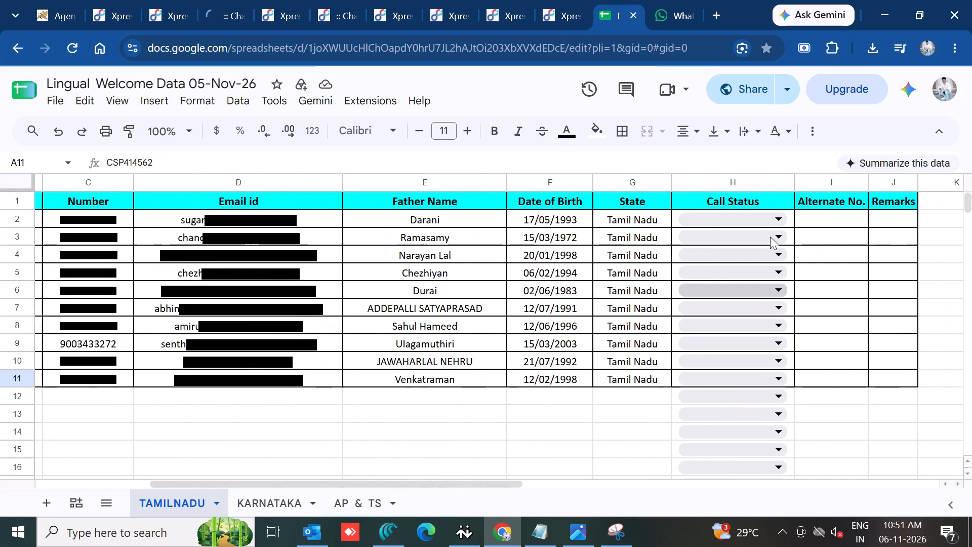
click(753, 215)
click(718, 241)
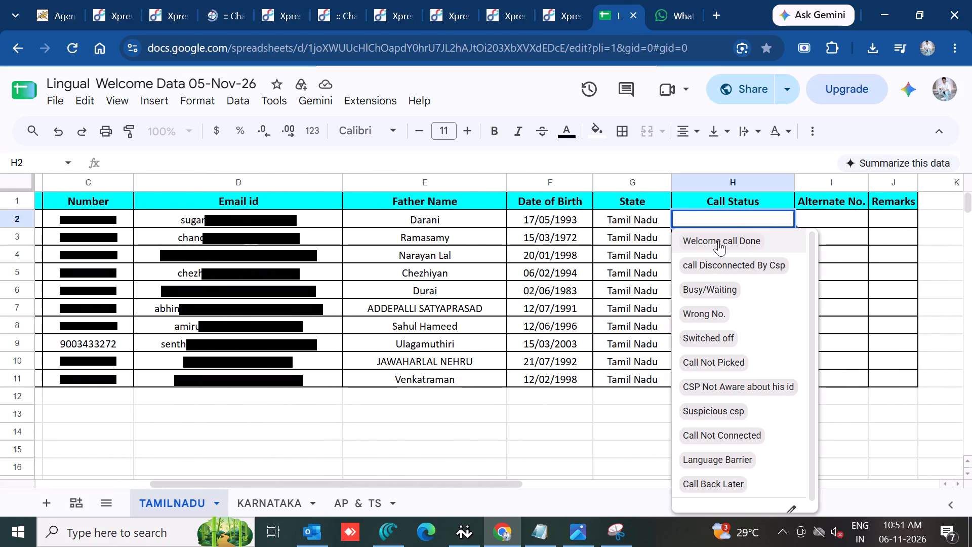
drag(795, 228, 749, 329)
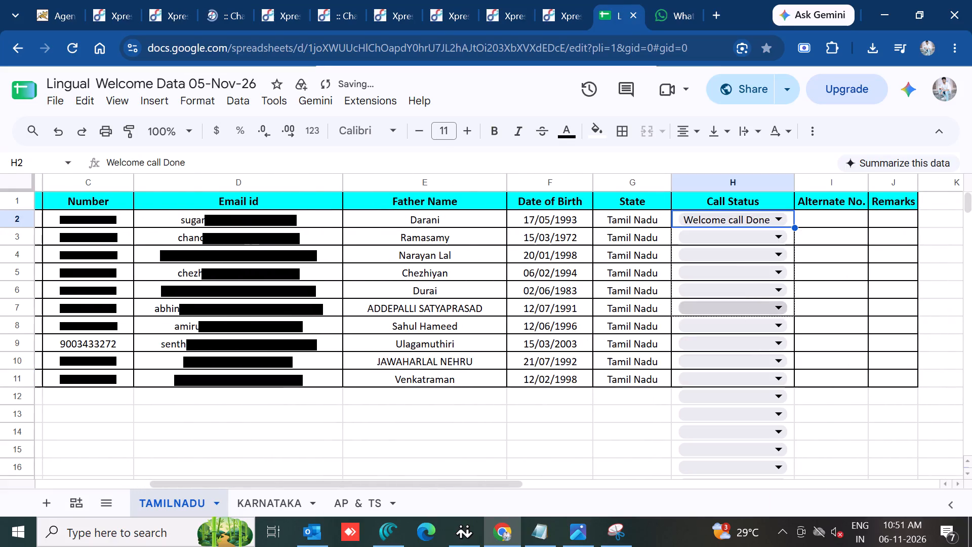
drag(749, 329, 750, 376)
Fill rows 2 to 11 of the TAMILNADU sheet with "no" under Alternate No. and "done" under Remarks.
click(819, 219)
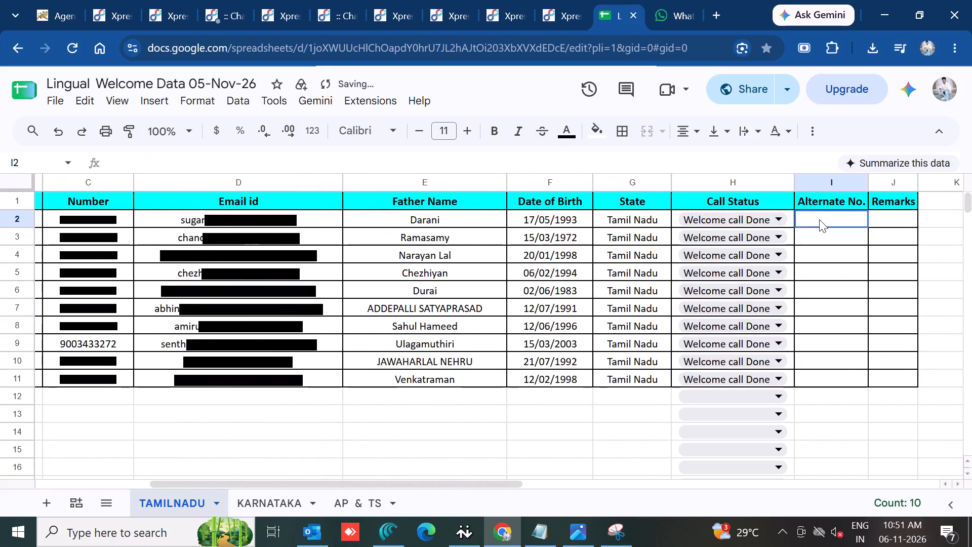
text(no)
key(Right)
text(done)
click(850, 225)
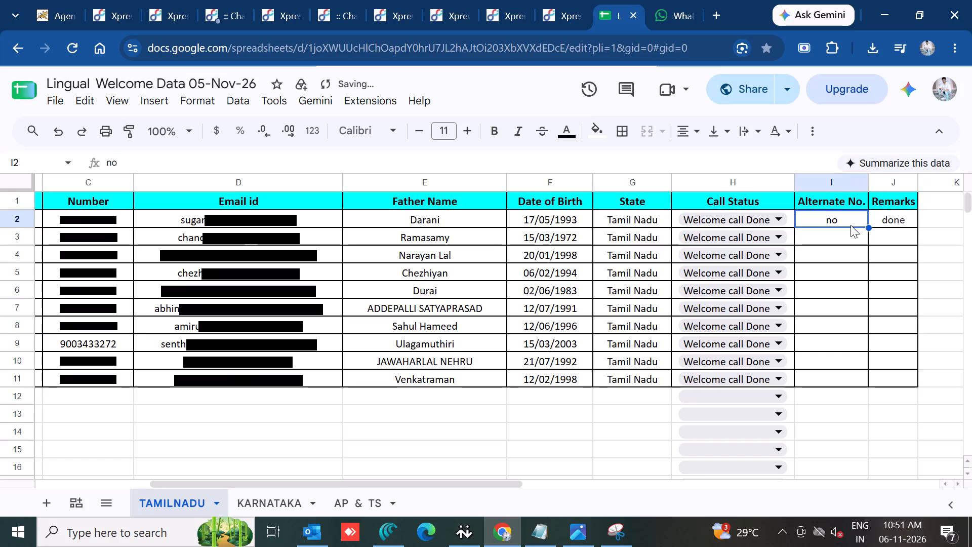
drag(868, 229, 825, 387)
click(902, 220)
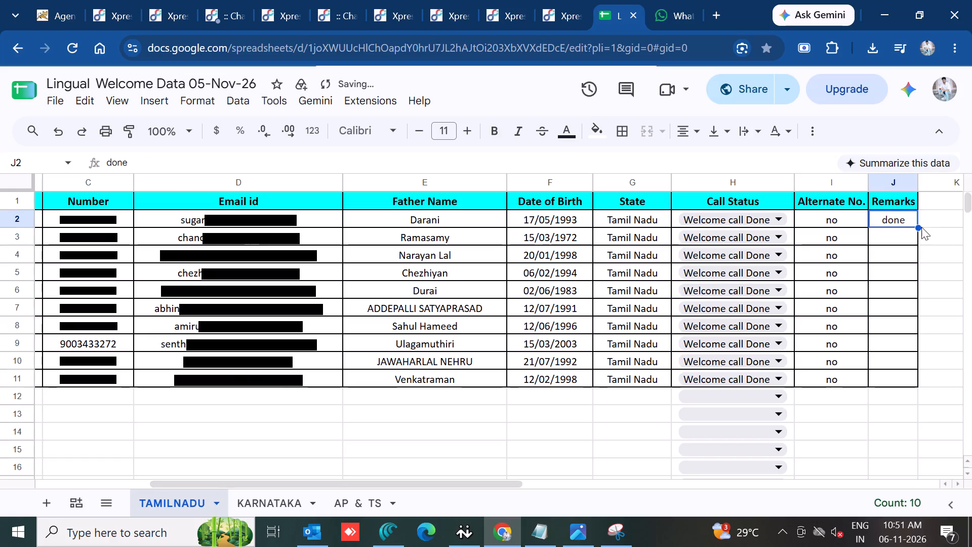
drag(917, 225, 889, 342)
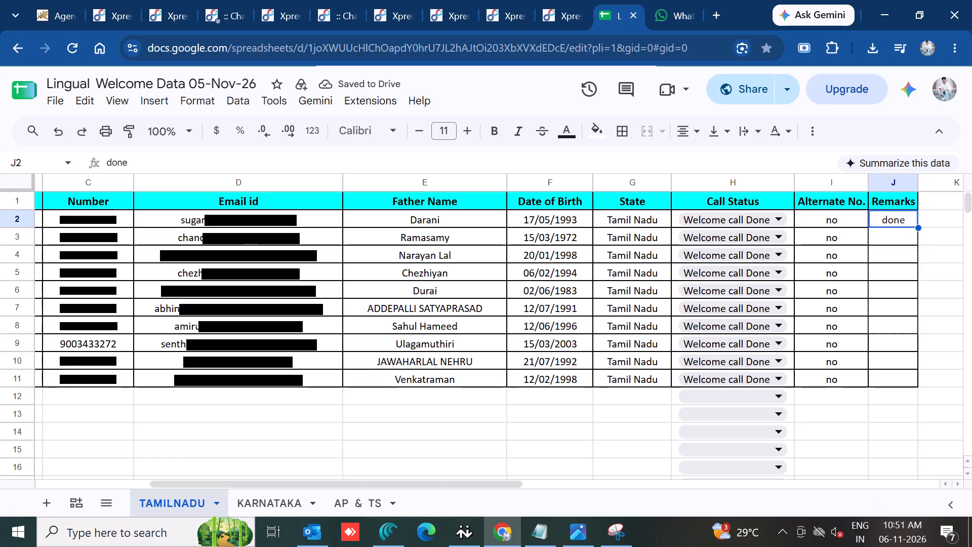
drag(889, 342, 888, 379)
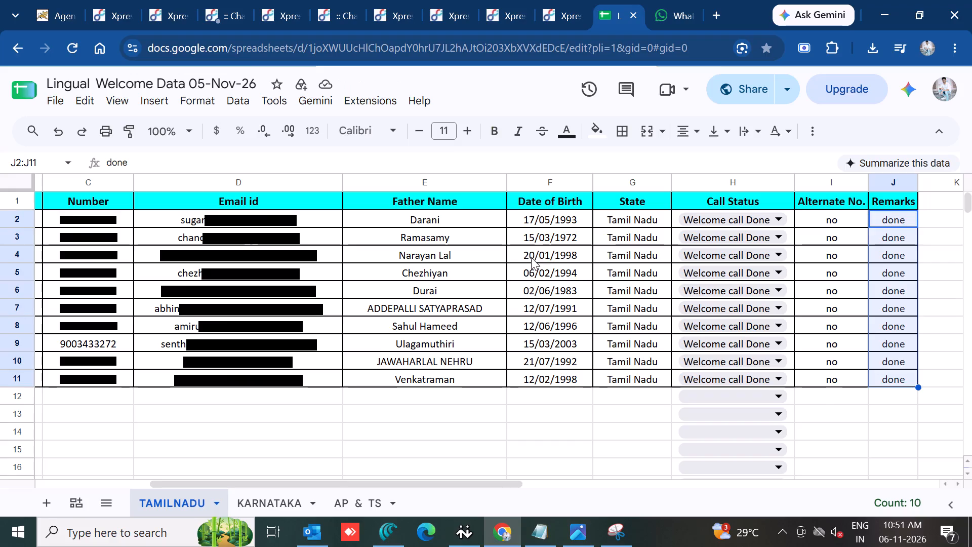
Switch to the Xpresso helpdesk complaint list and reload the Assigned To Me complaints with status Assign To.
click(110, 0)
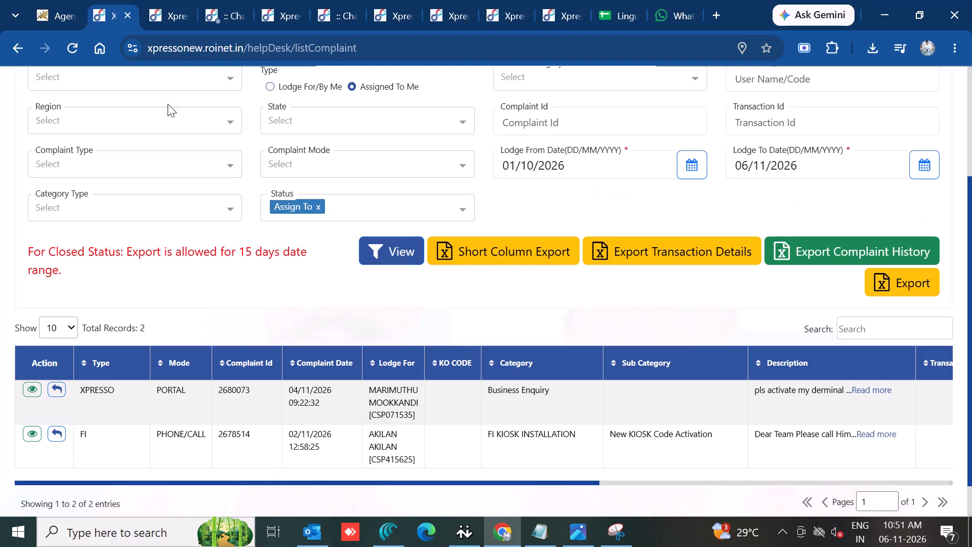
click(382, 239)
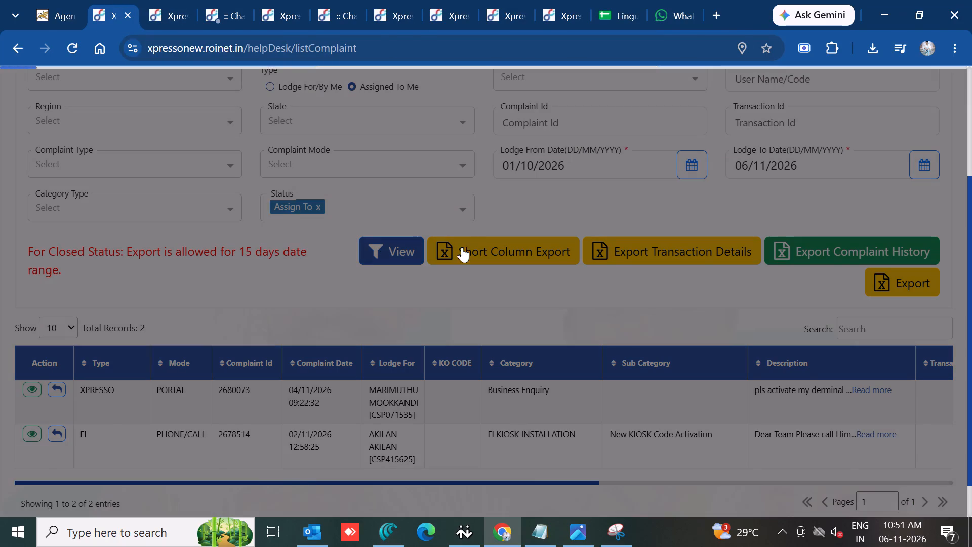